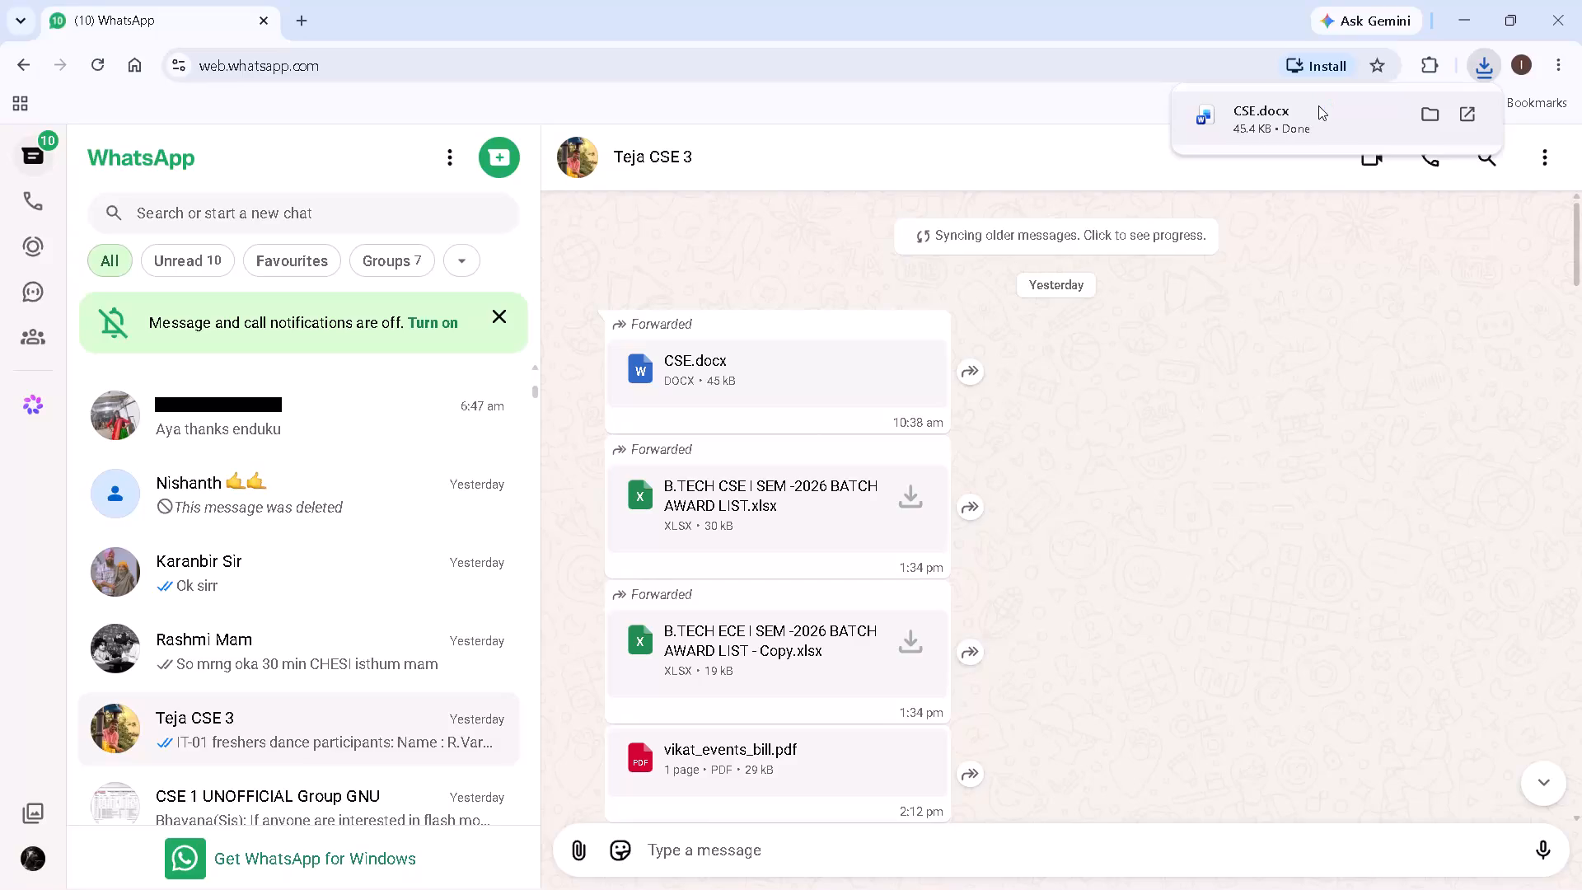
Open the downloaded CSE.docx in Word, maximize its window, and enable editing.
double_click(1318, 105)
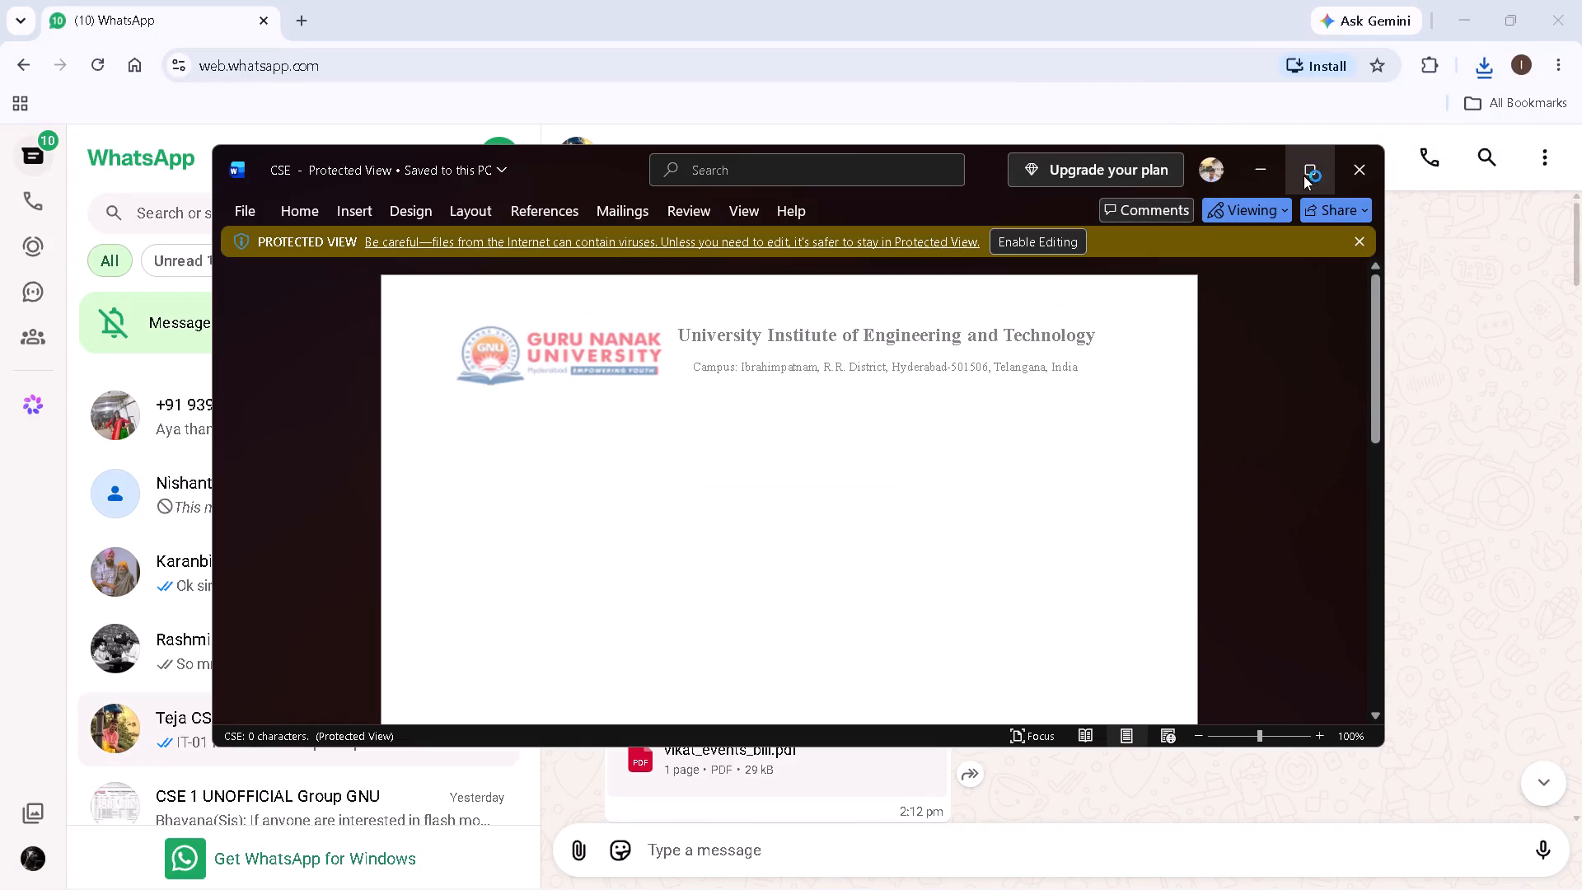
click(1315, 175)
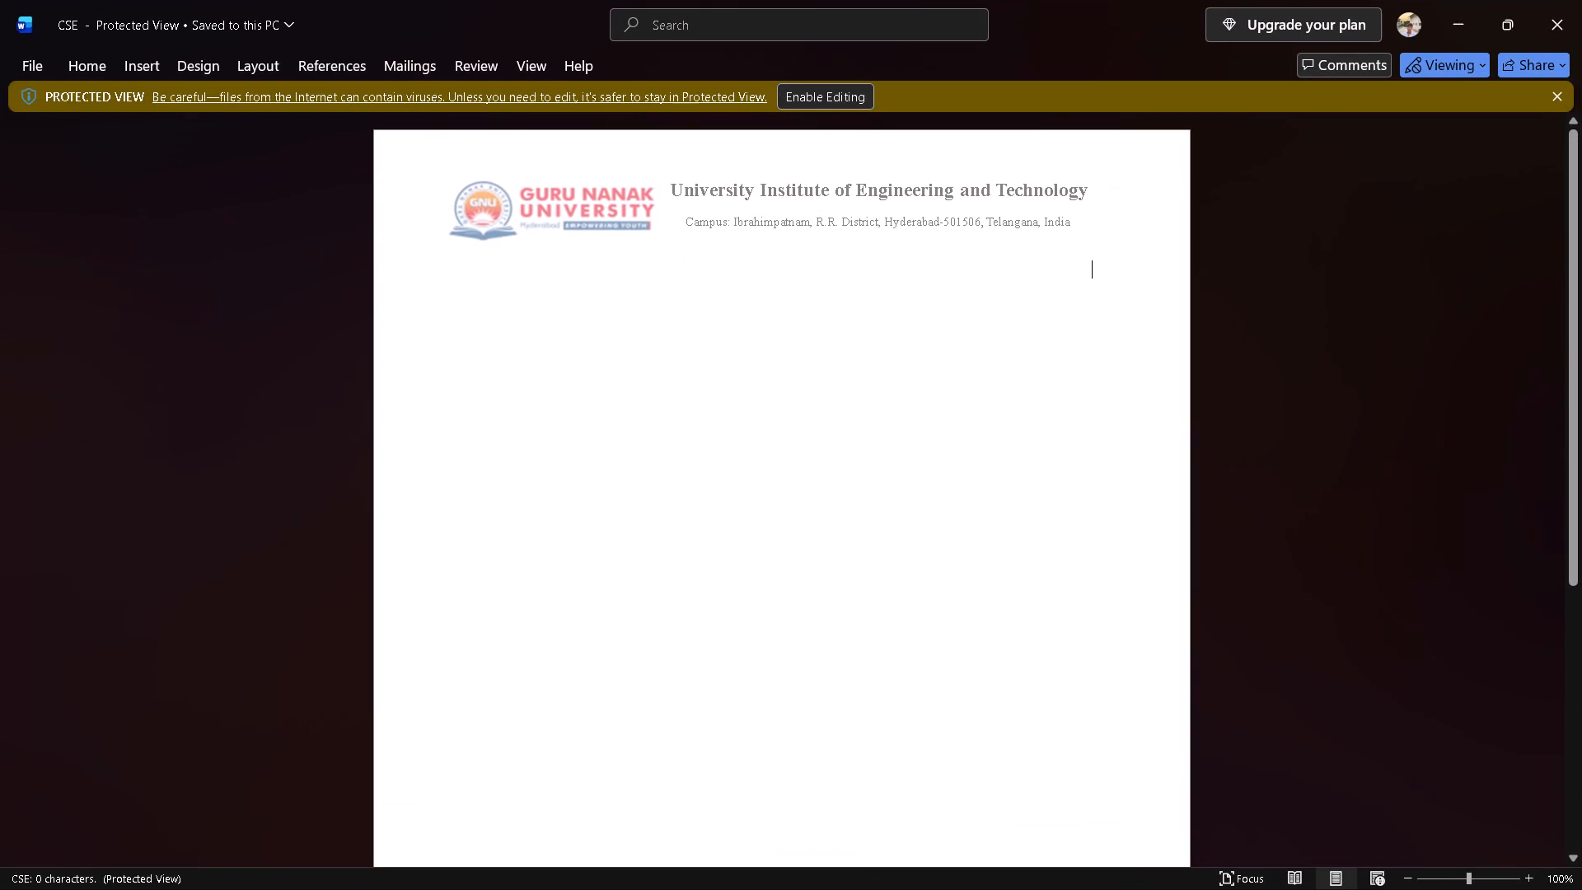
click(828, 102)
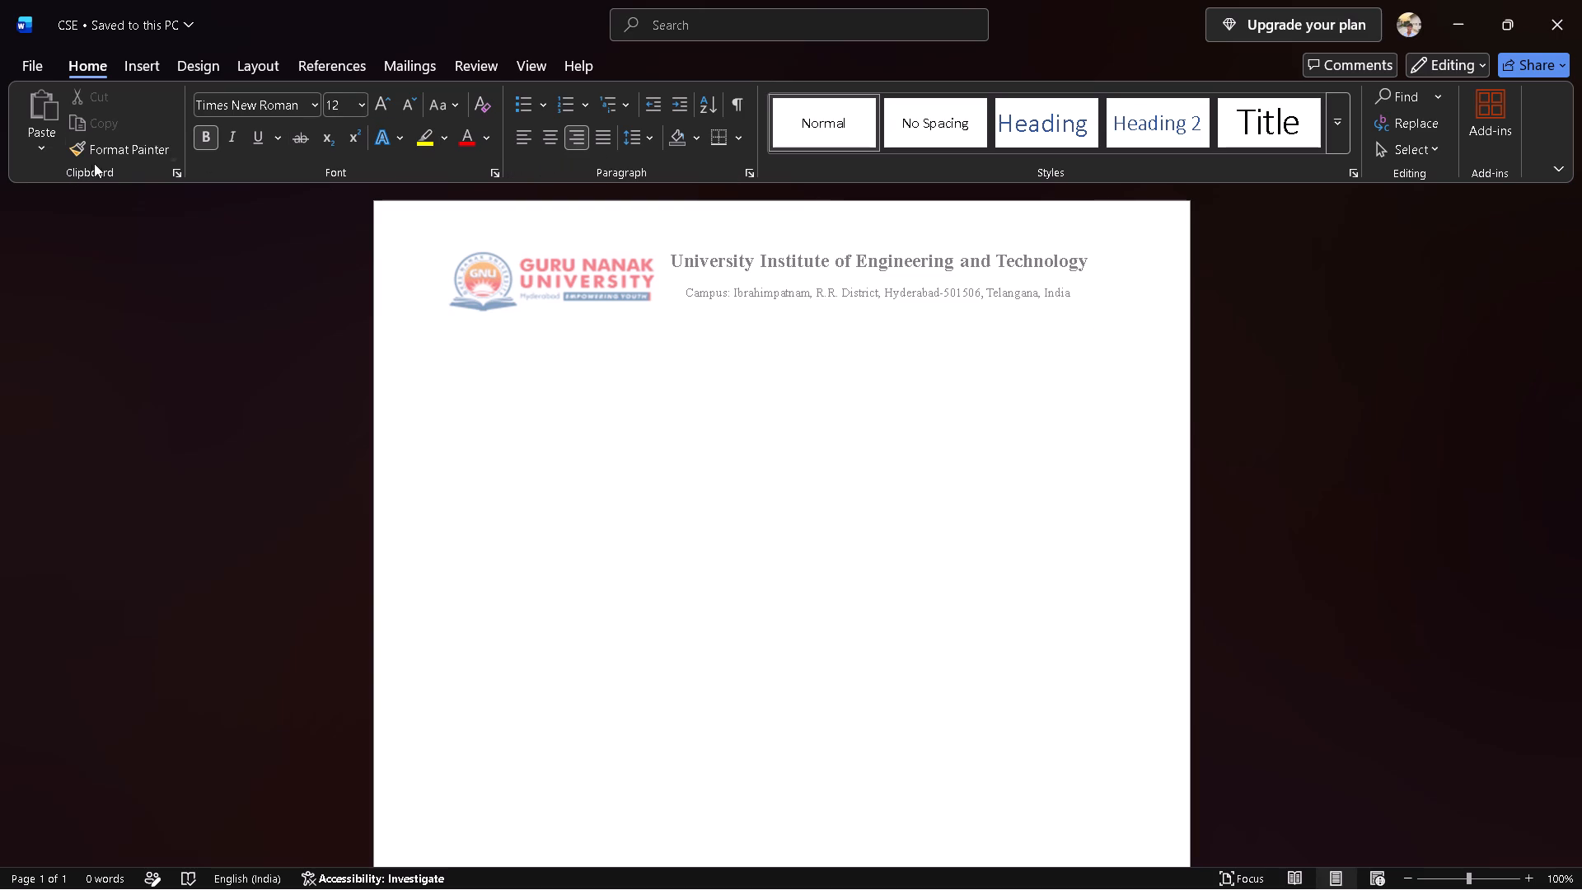
Apply a bottom border to the empty paragraph beneath the university letterhead.
click(725, 139)
click(739, 138)
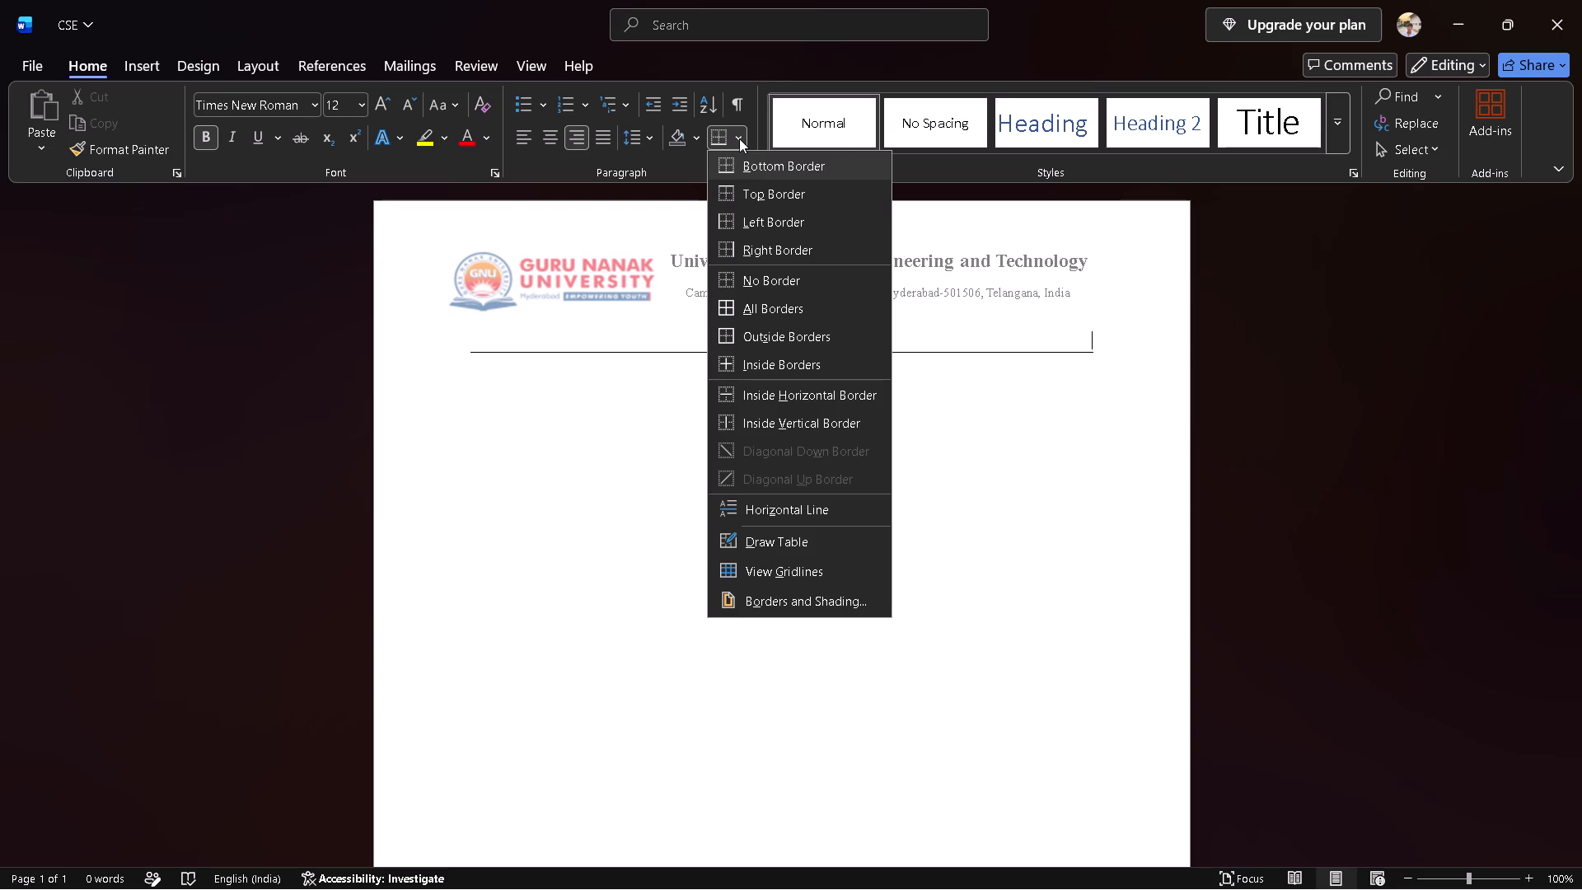
click(1154, 265)
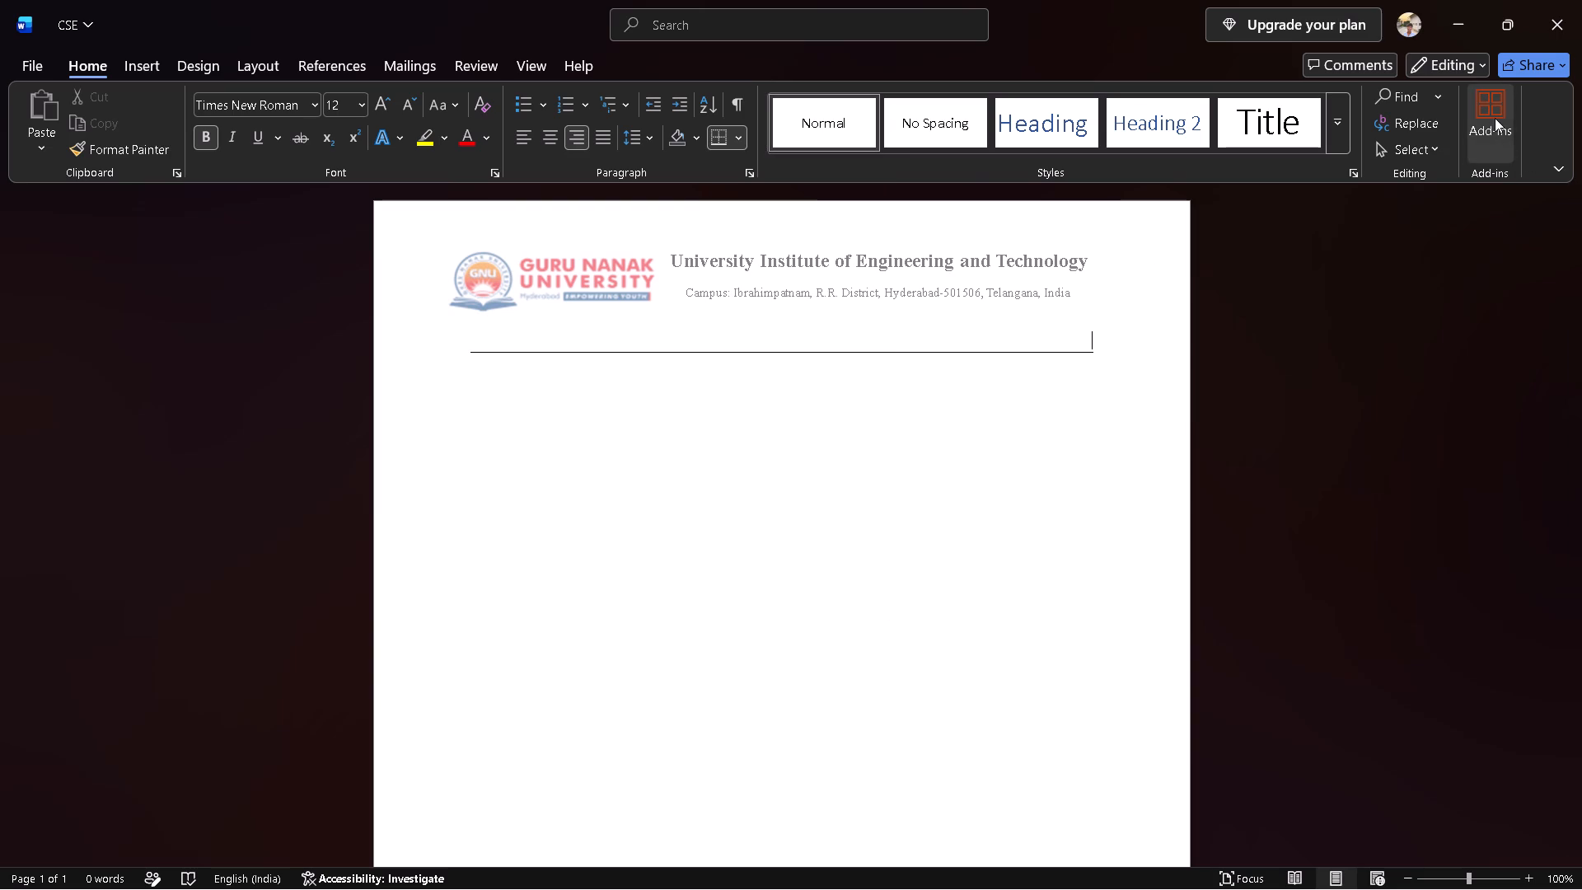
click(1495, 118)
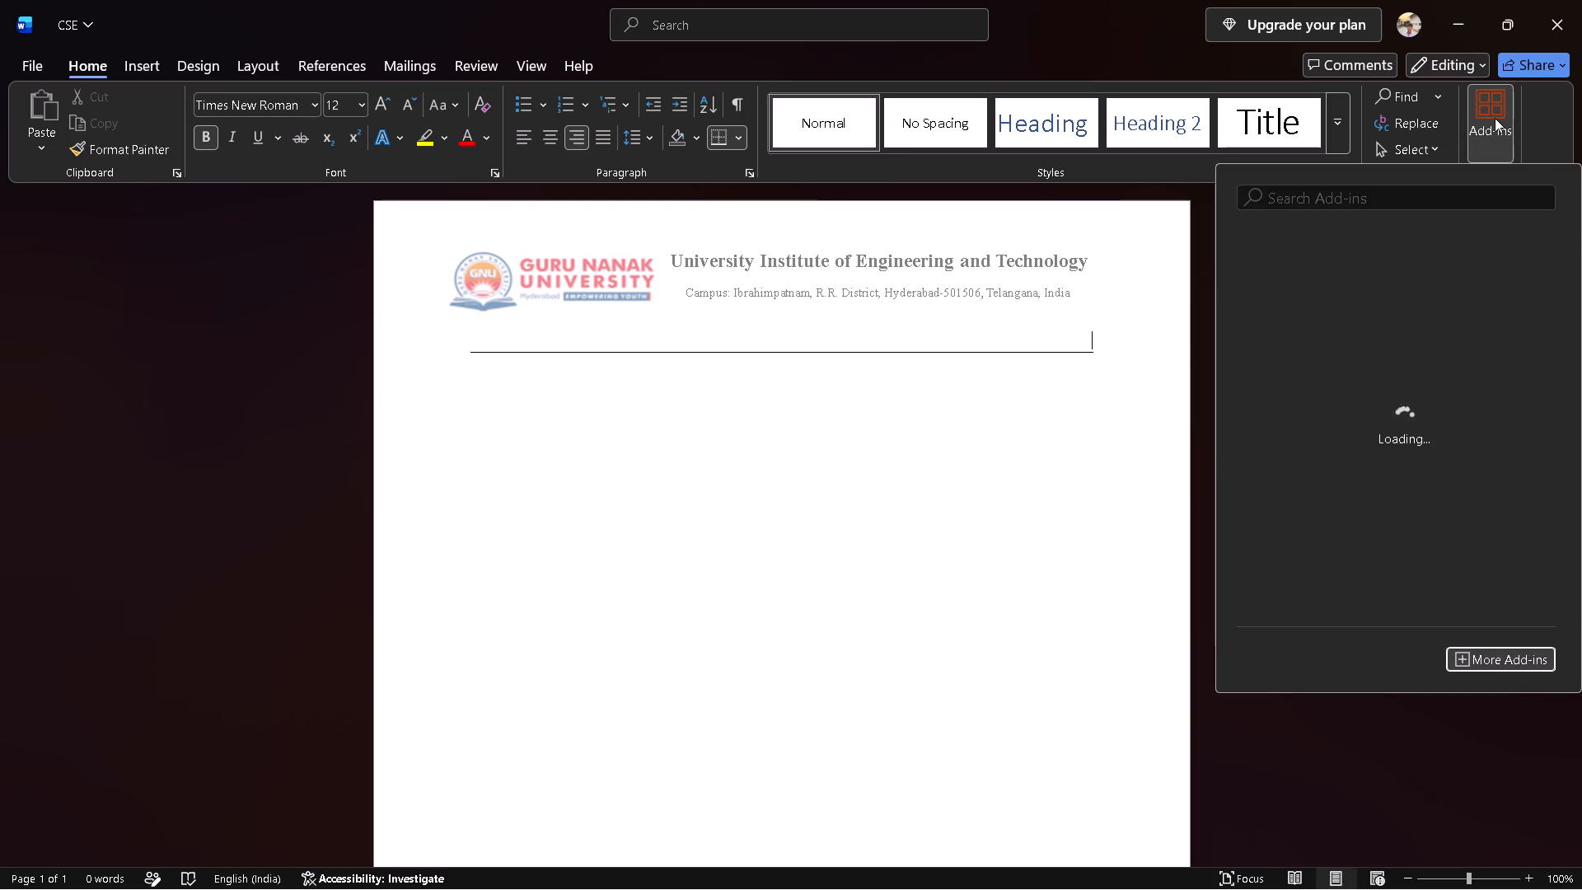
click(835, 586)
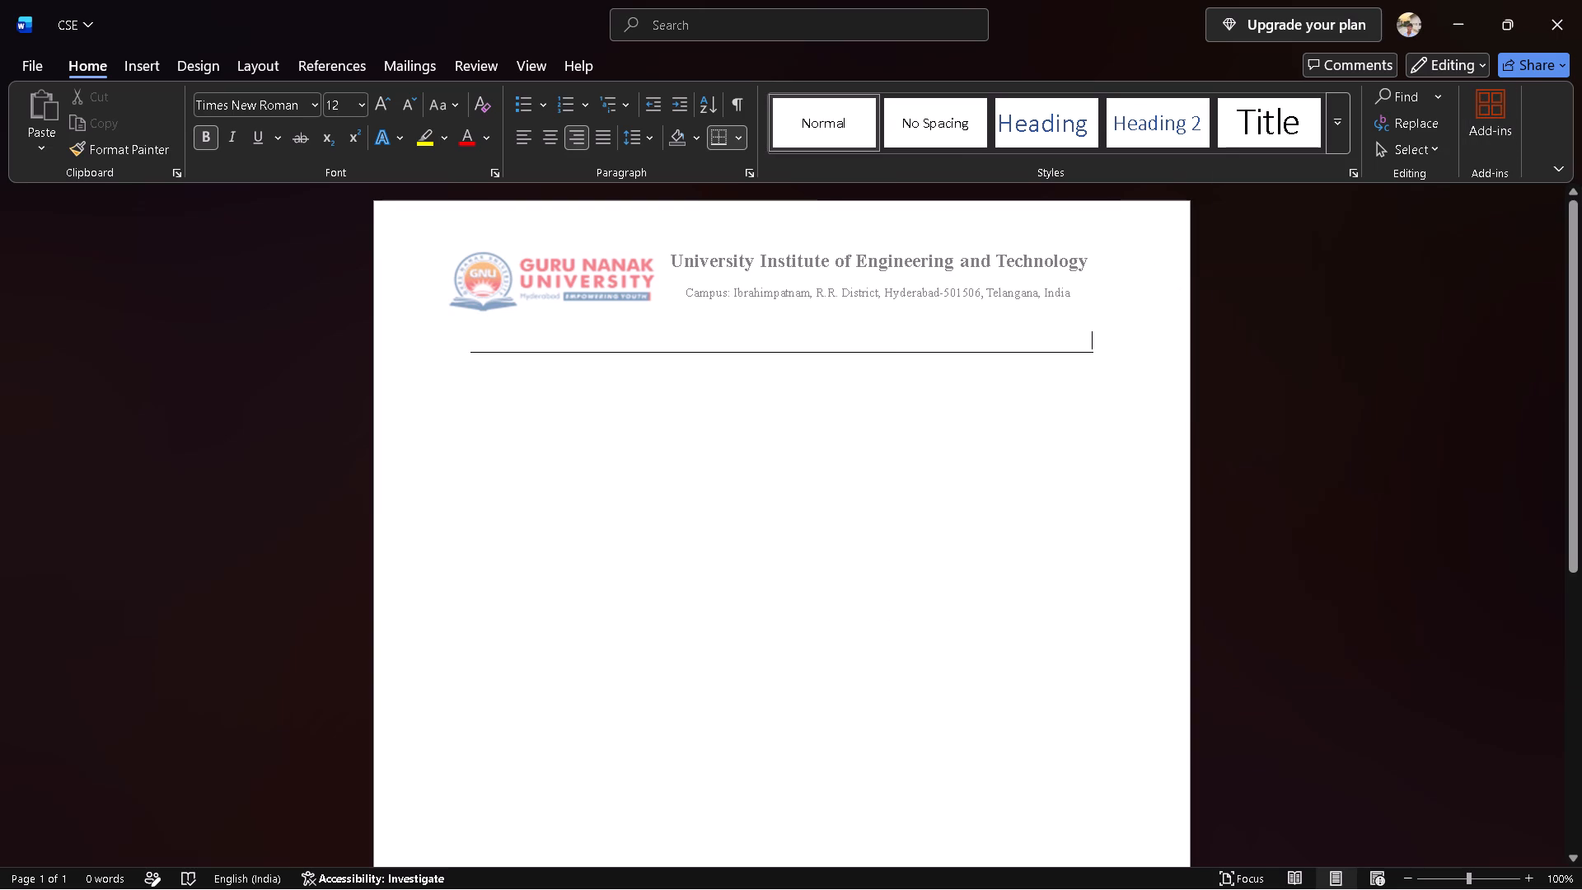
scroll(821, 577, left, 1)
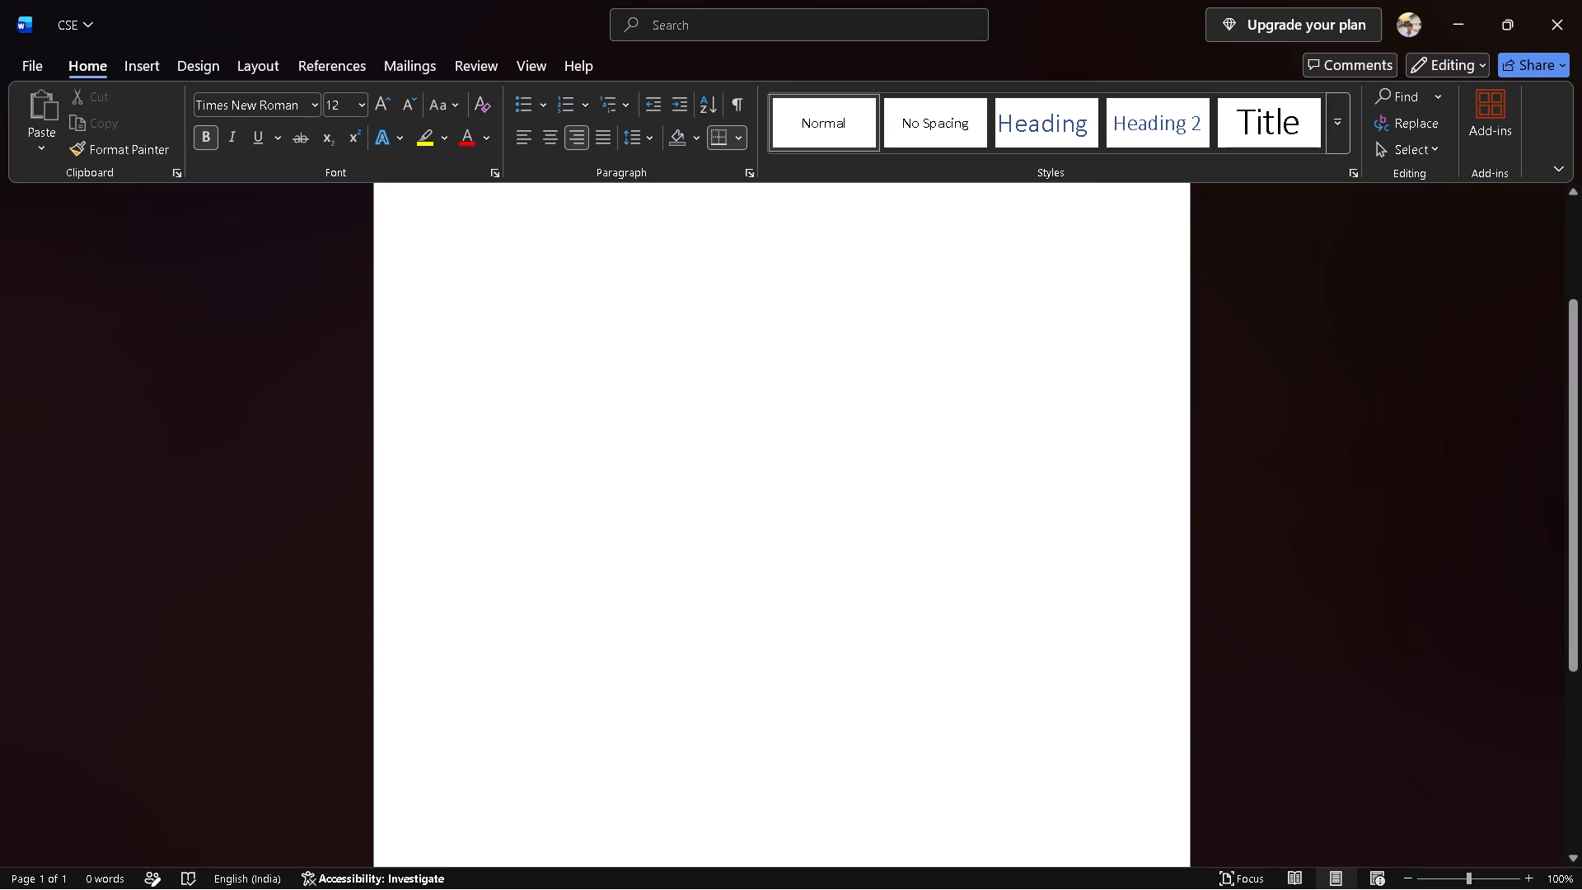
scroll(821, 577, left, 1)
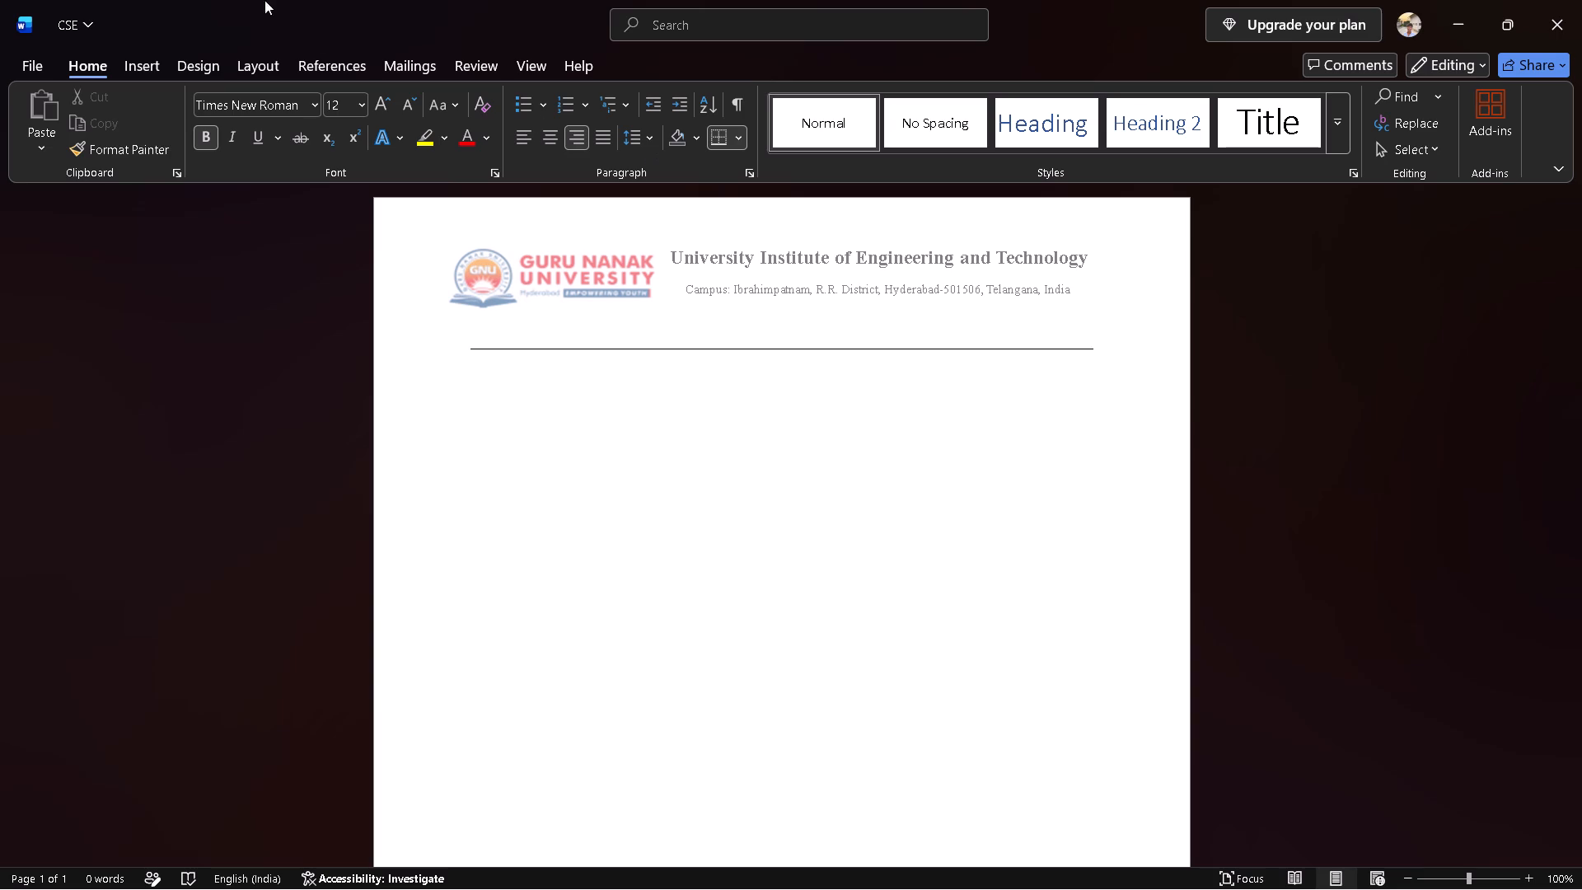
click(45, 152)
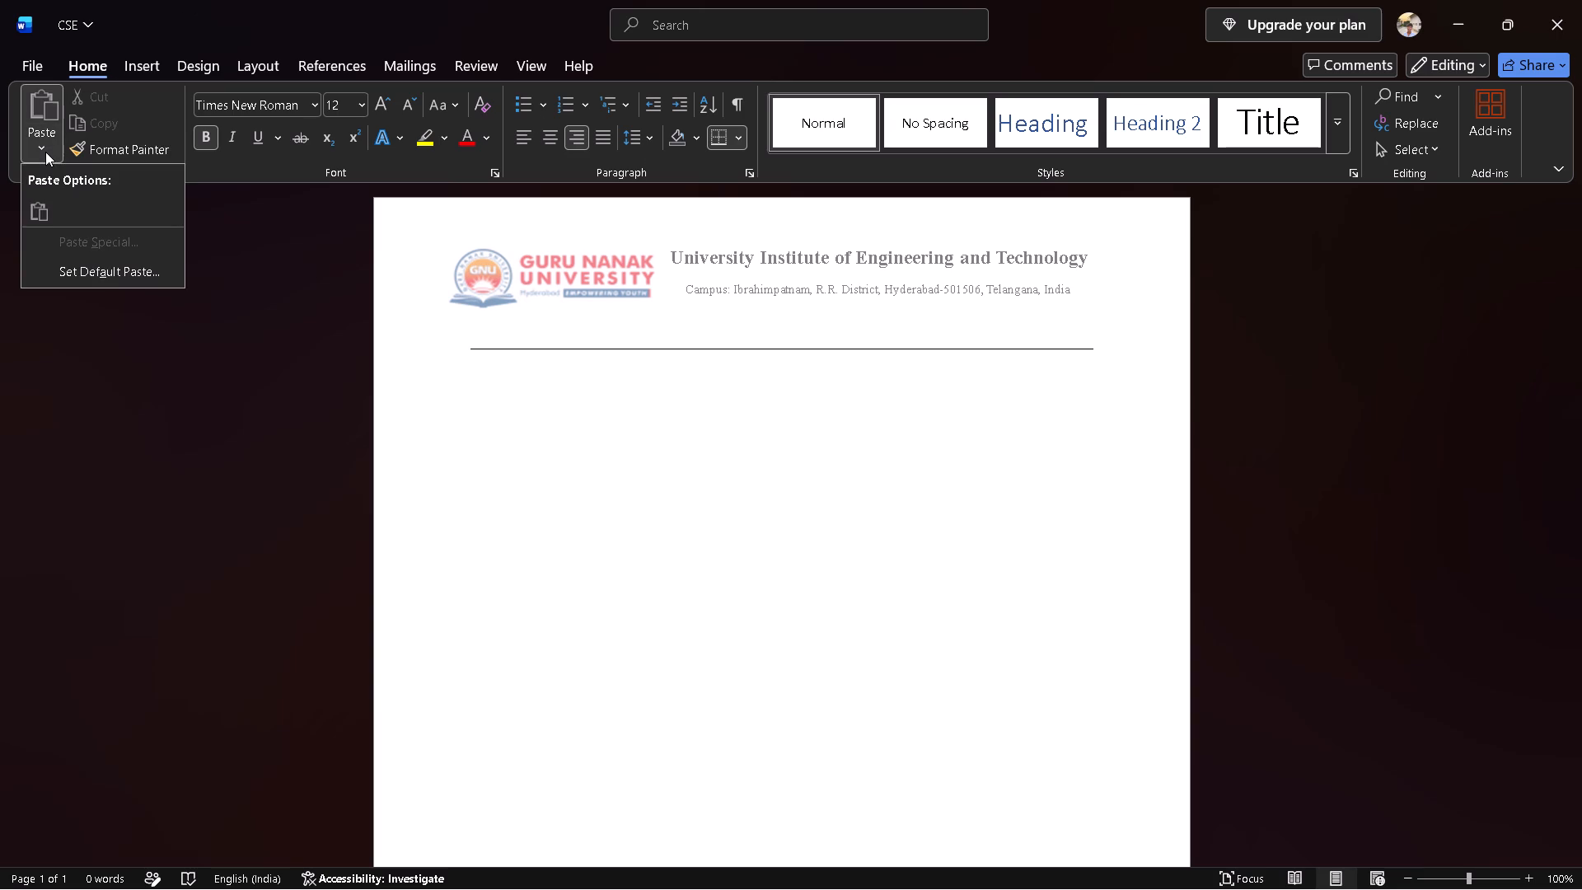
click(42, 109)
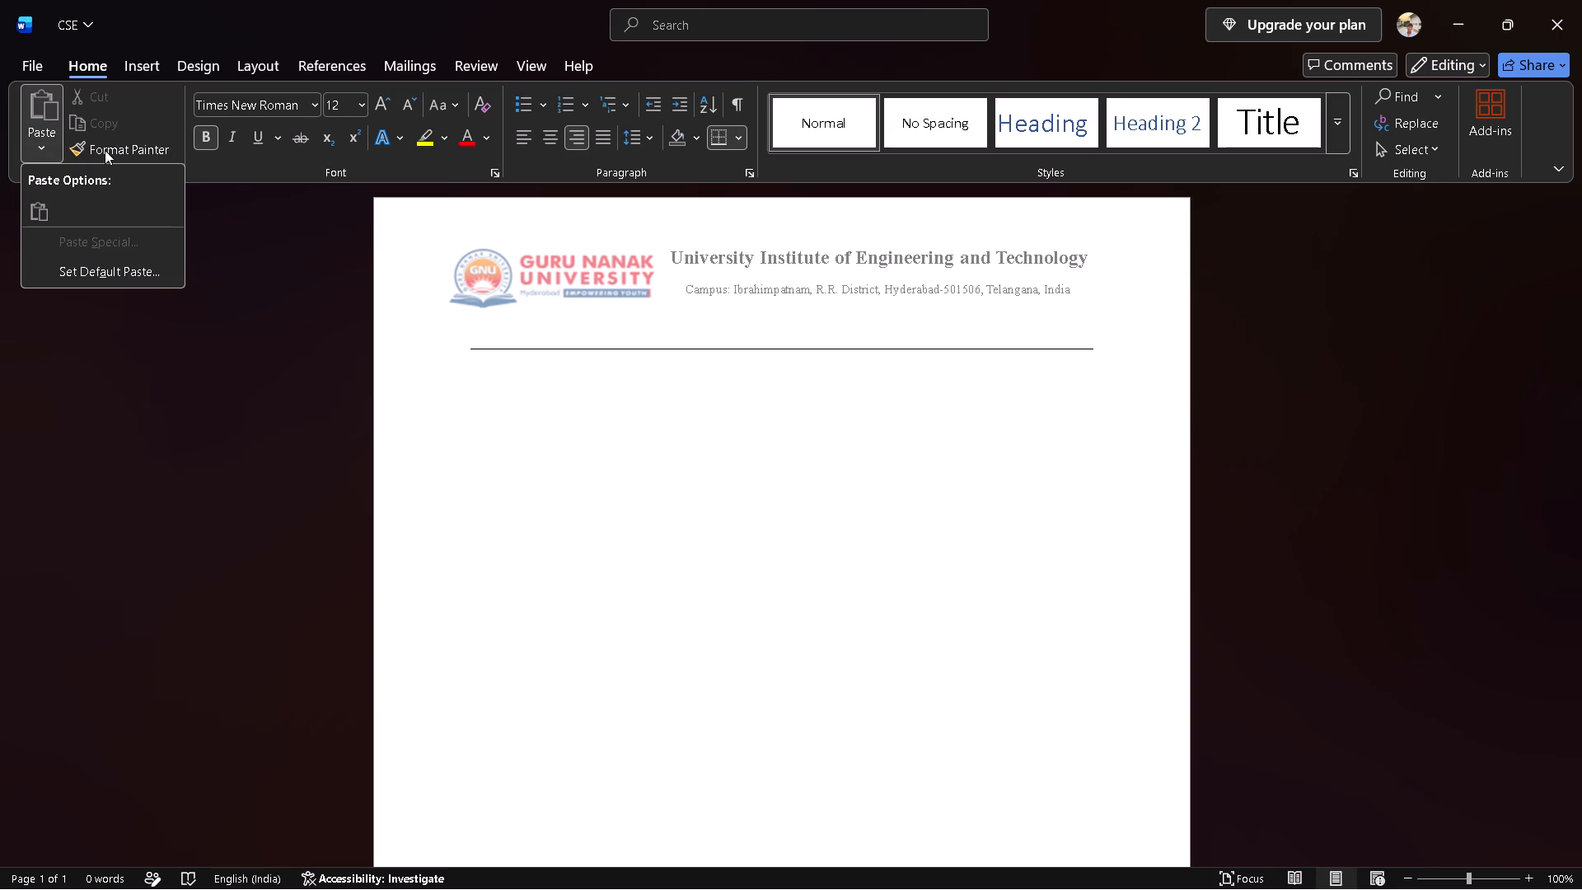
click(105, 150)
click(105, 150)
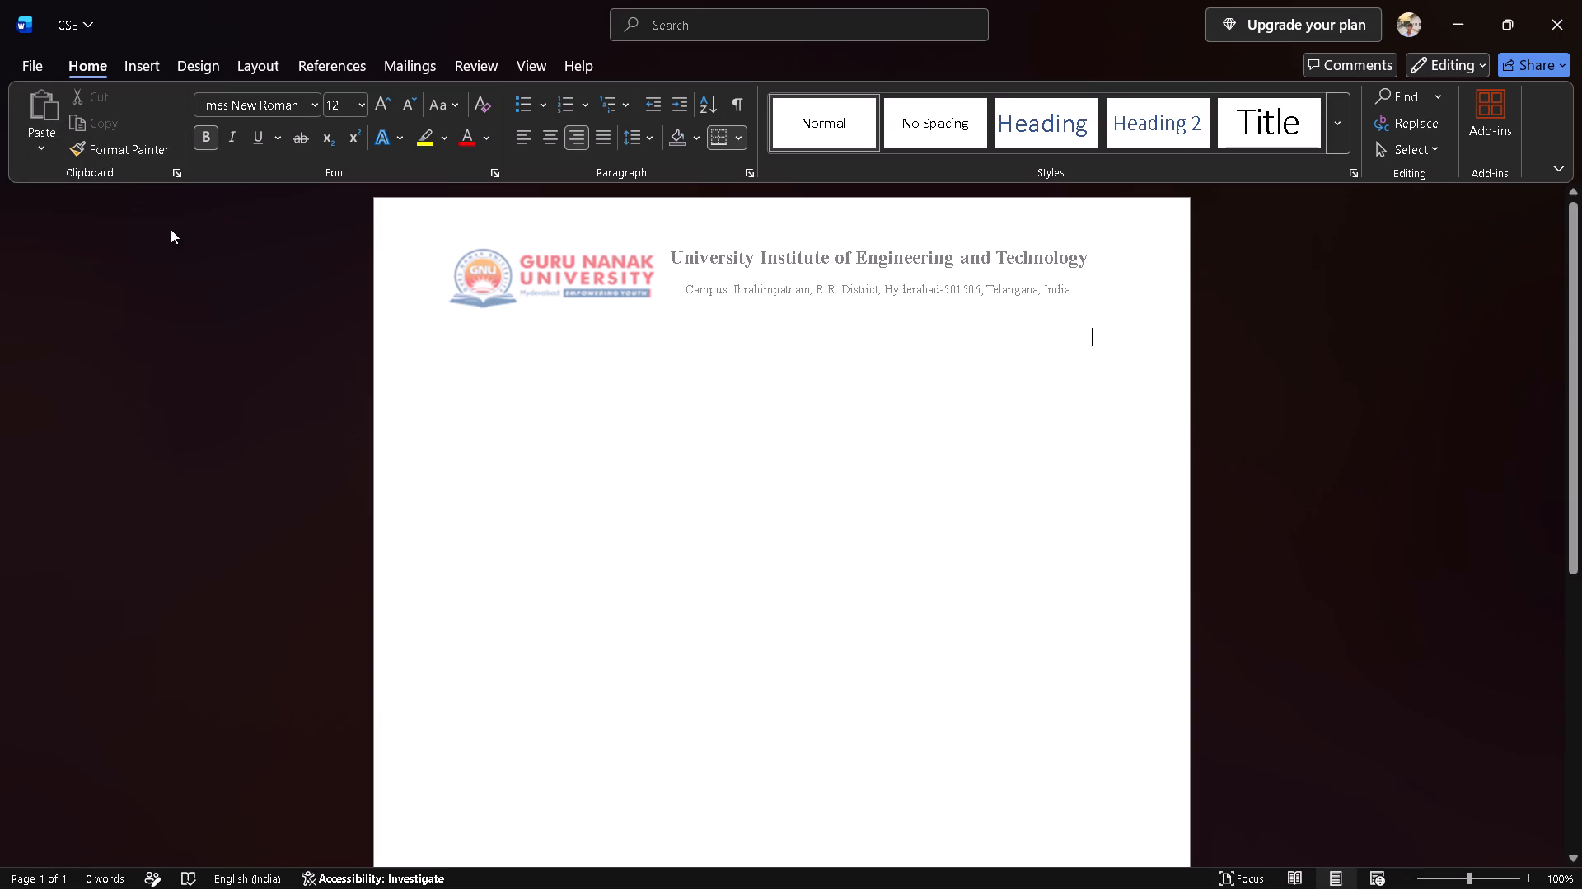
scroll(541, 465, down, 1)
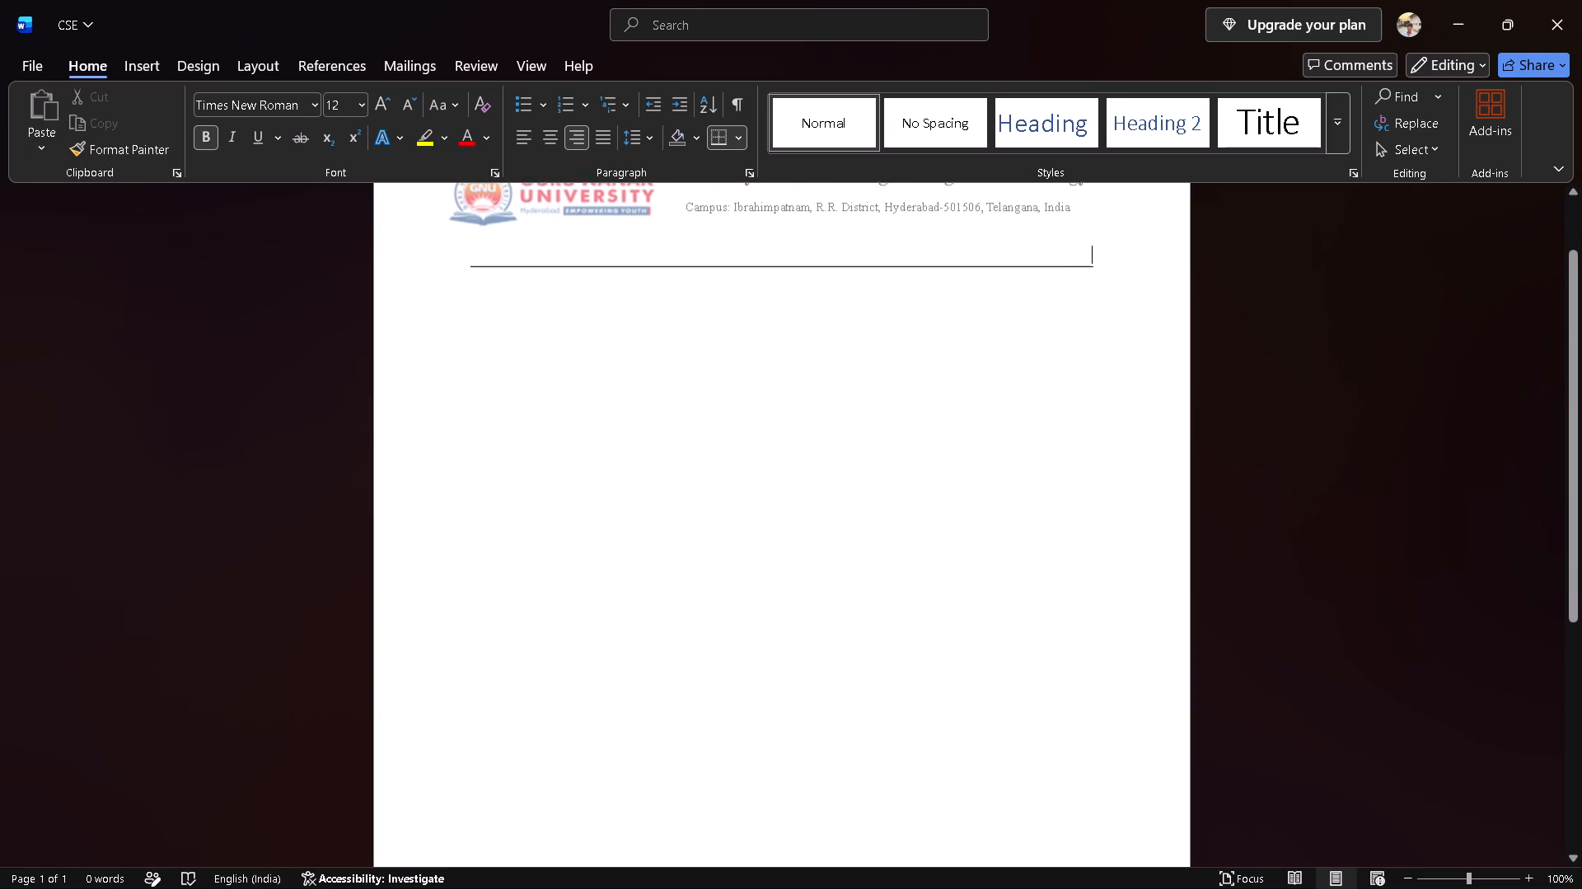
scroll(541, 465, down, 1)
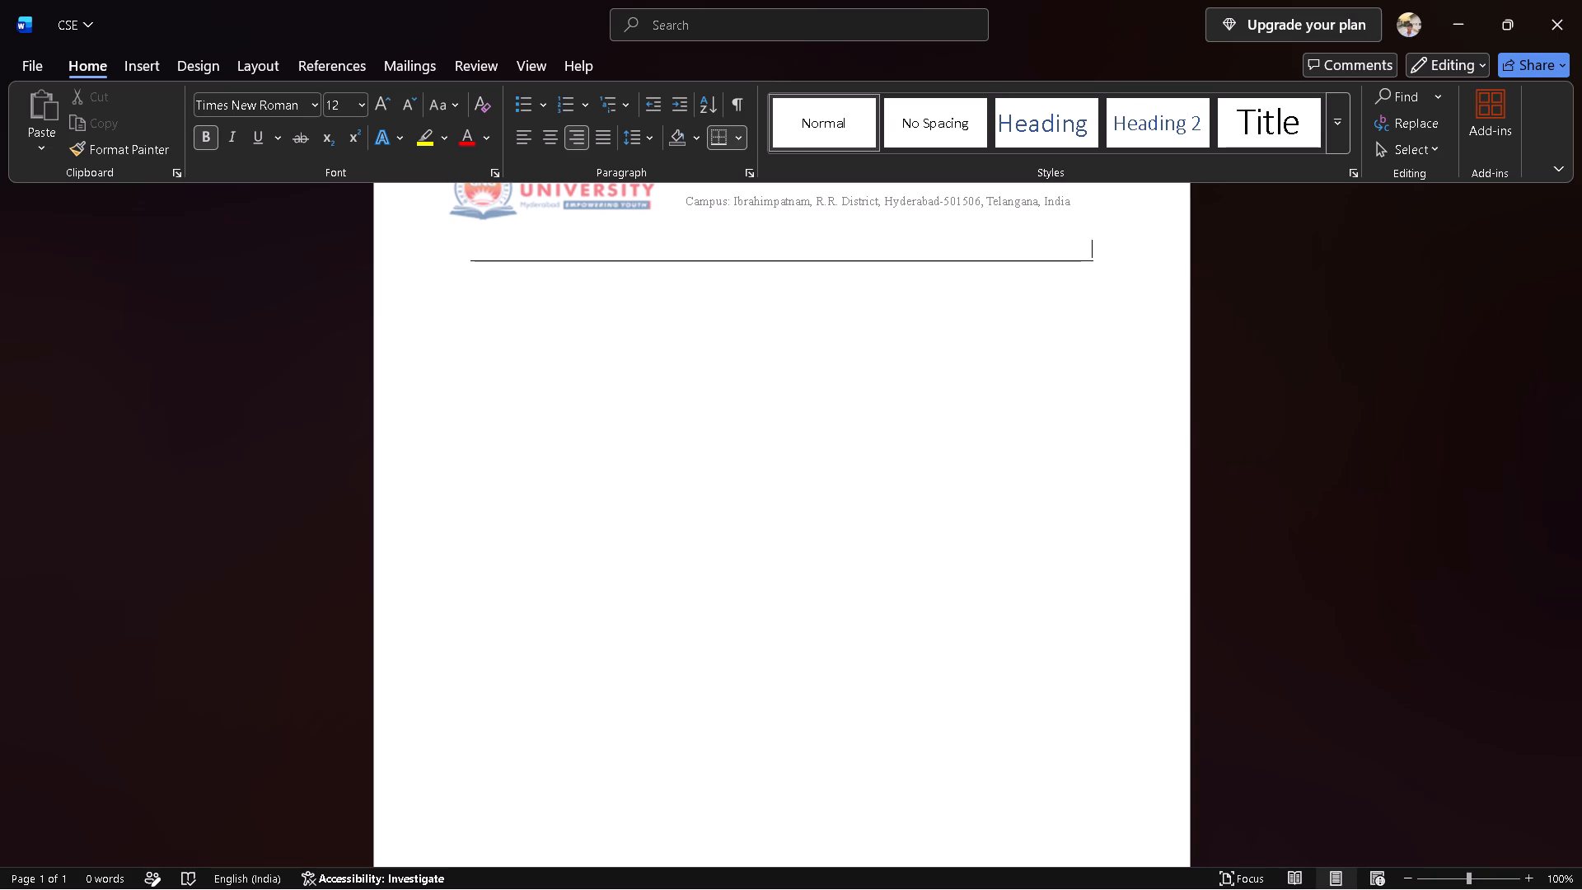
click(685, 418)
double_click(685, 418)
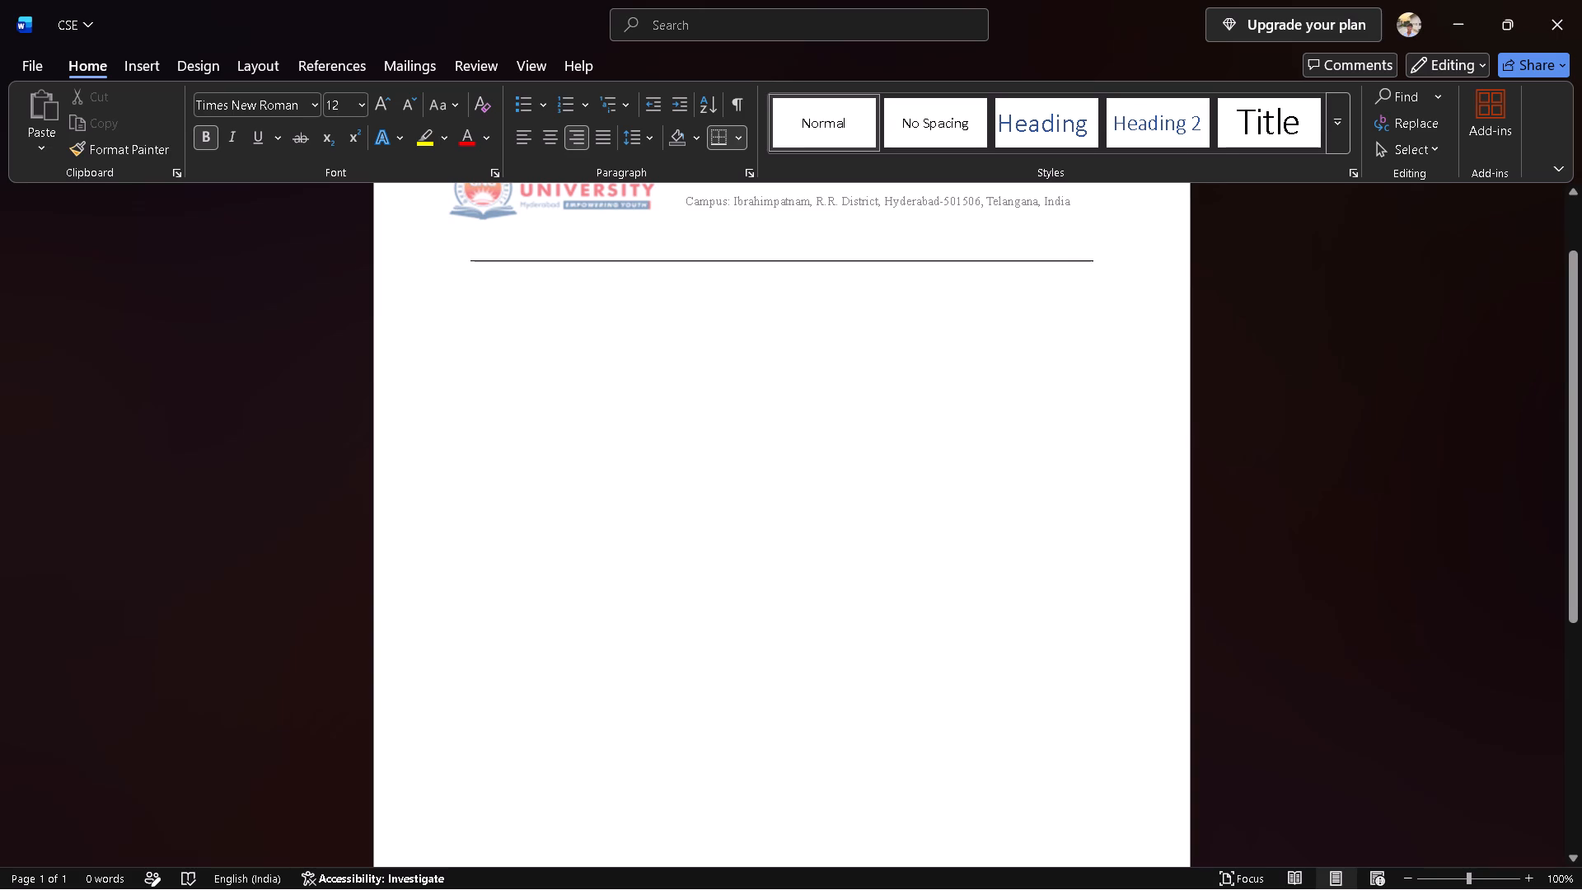
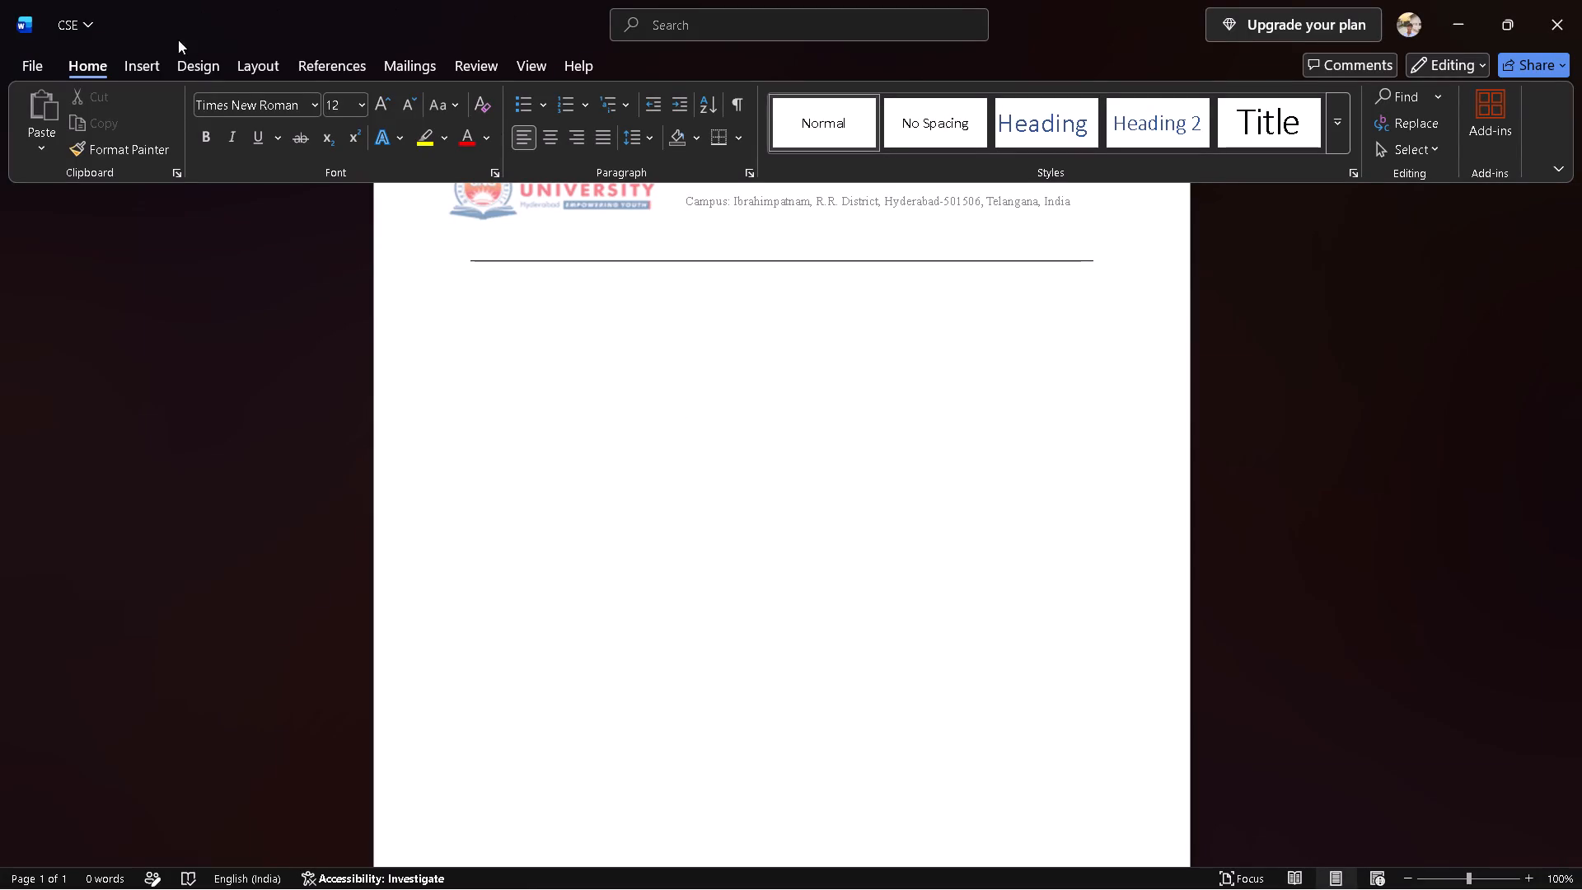
Insert a table with five columns and three rows in the body below the letterhead.
click(133, 54)
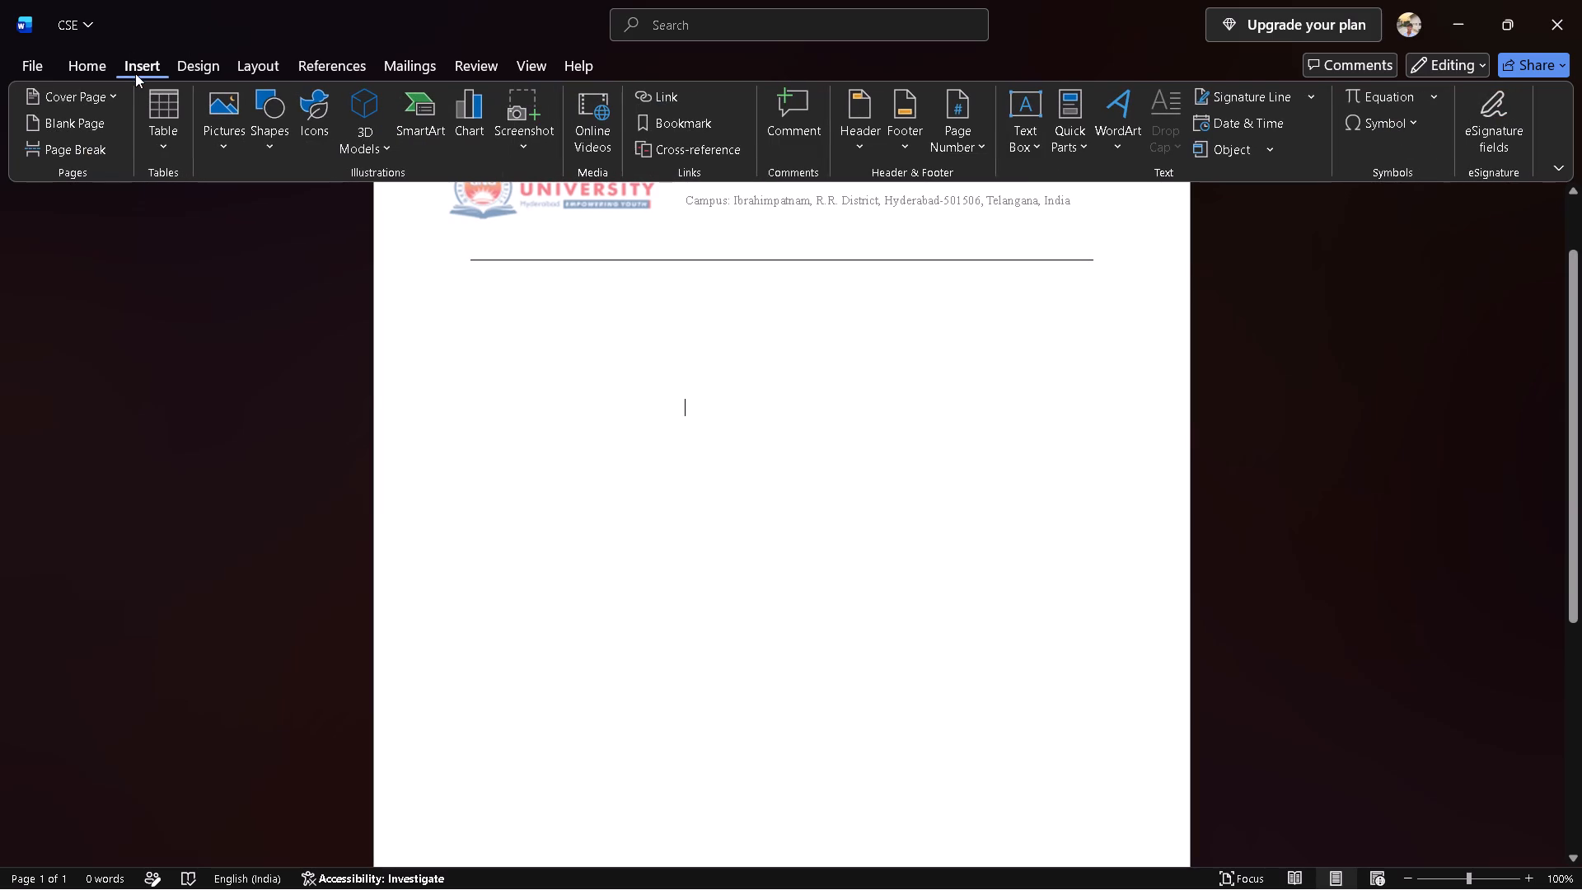
click(165, 138)
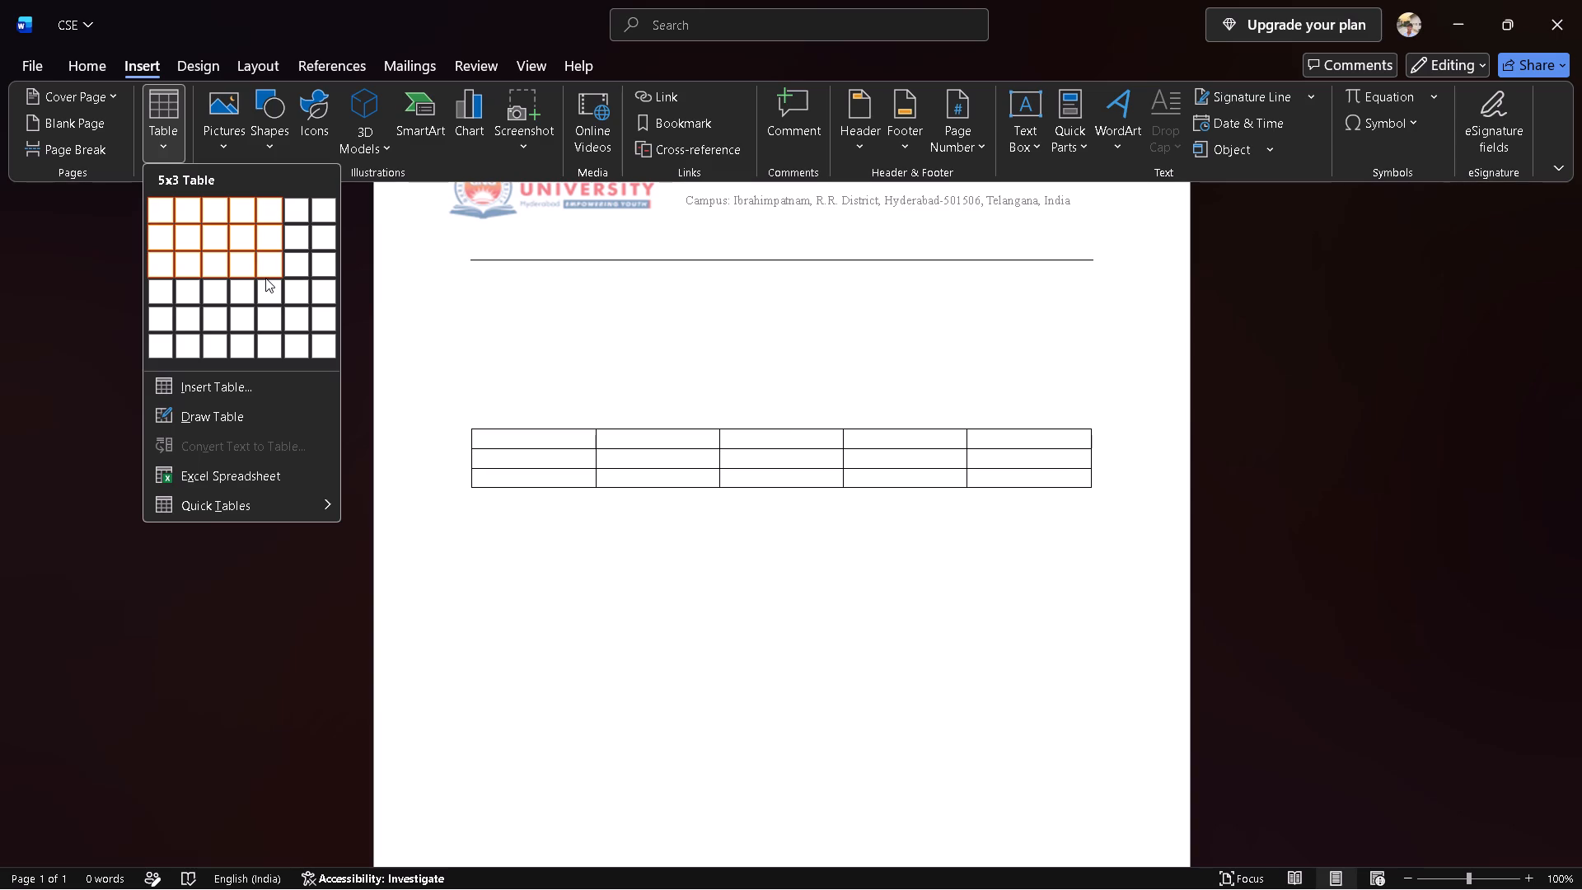
click(265, 278)
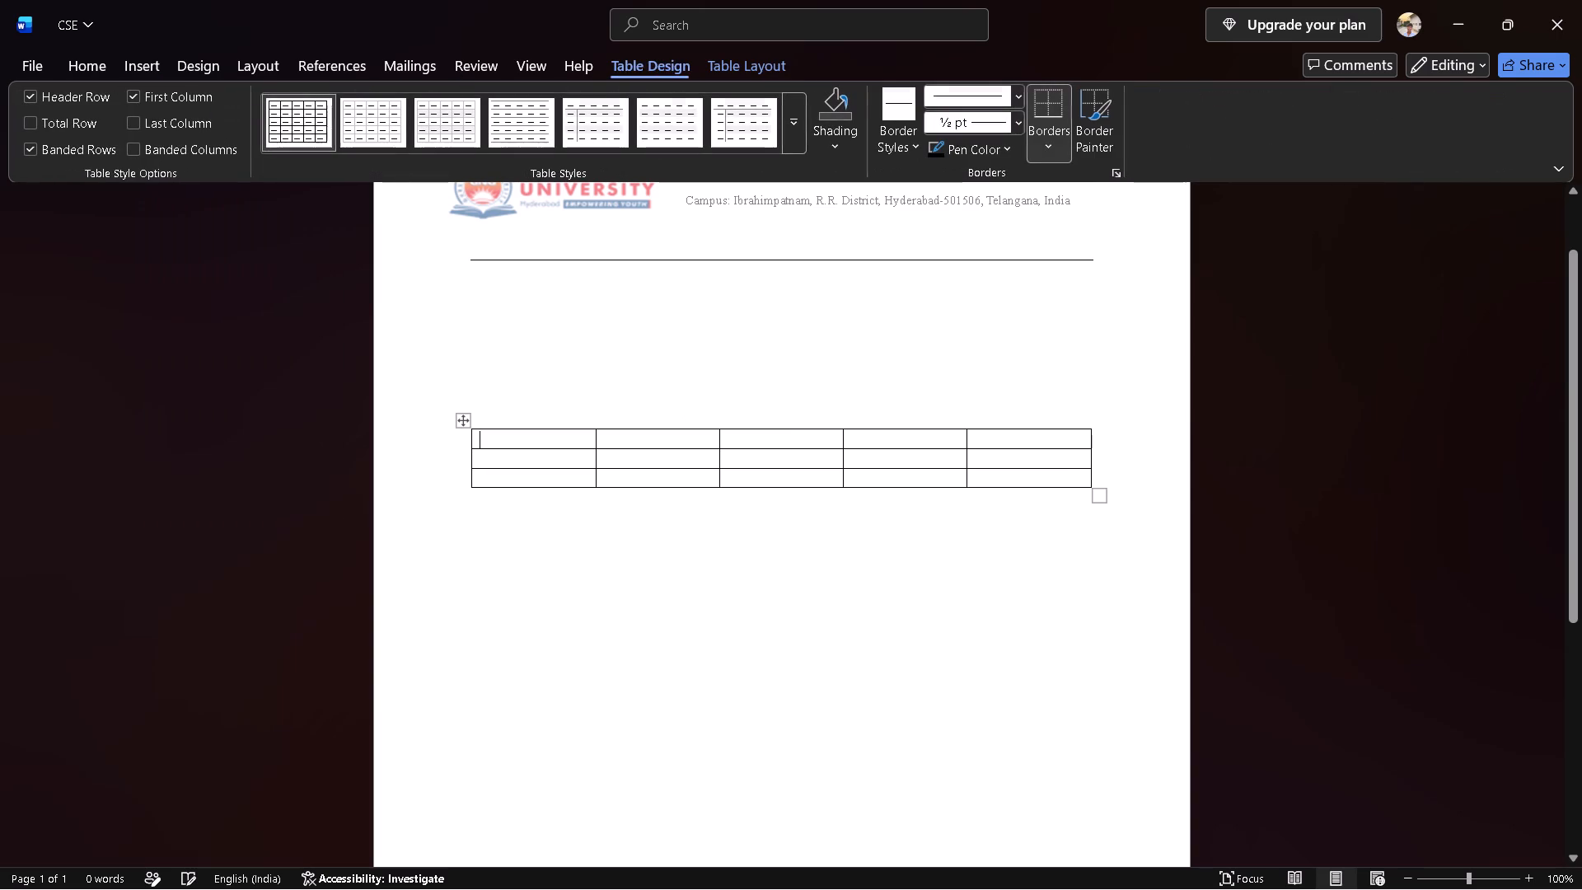
Move the table up so it sits just below the dividing line under the letterhead.
drag(461, 415, 466, 372)
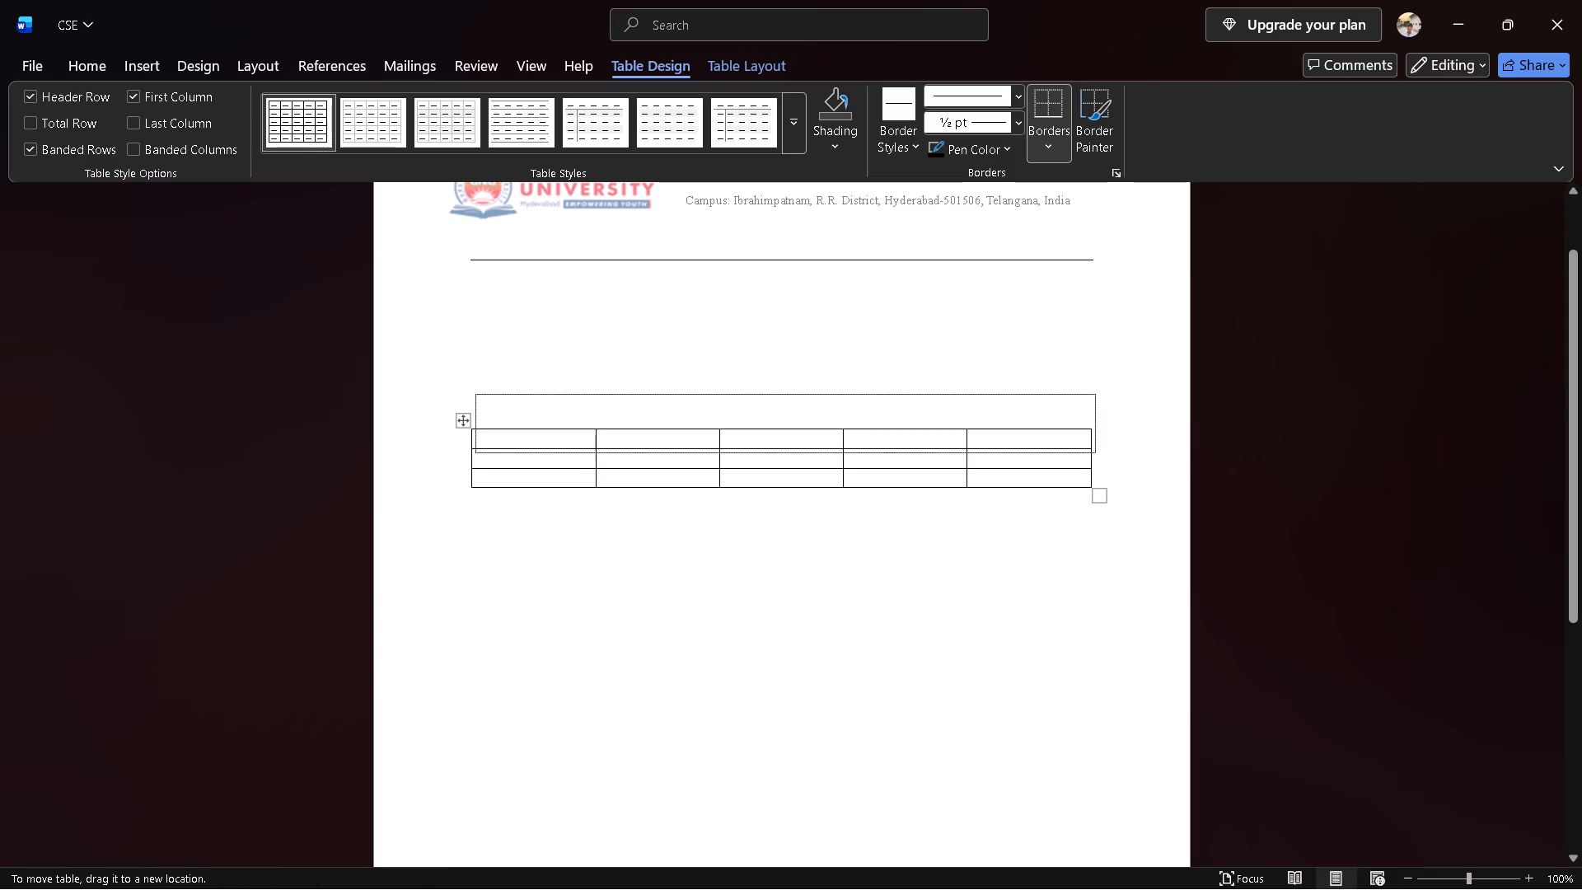
drag(466, 372, 452, 290)
triple_click(452, 290)
triple_click(452, 290)
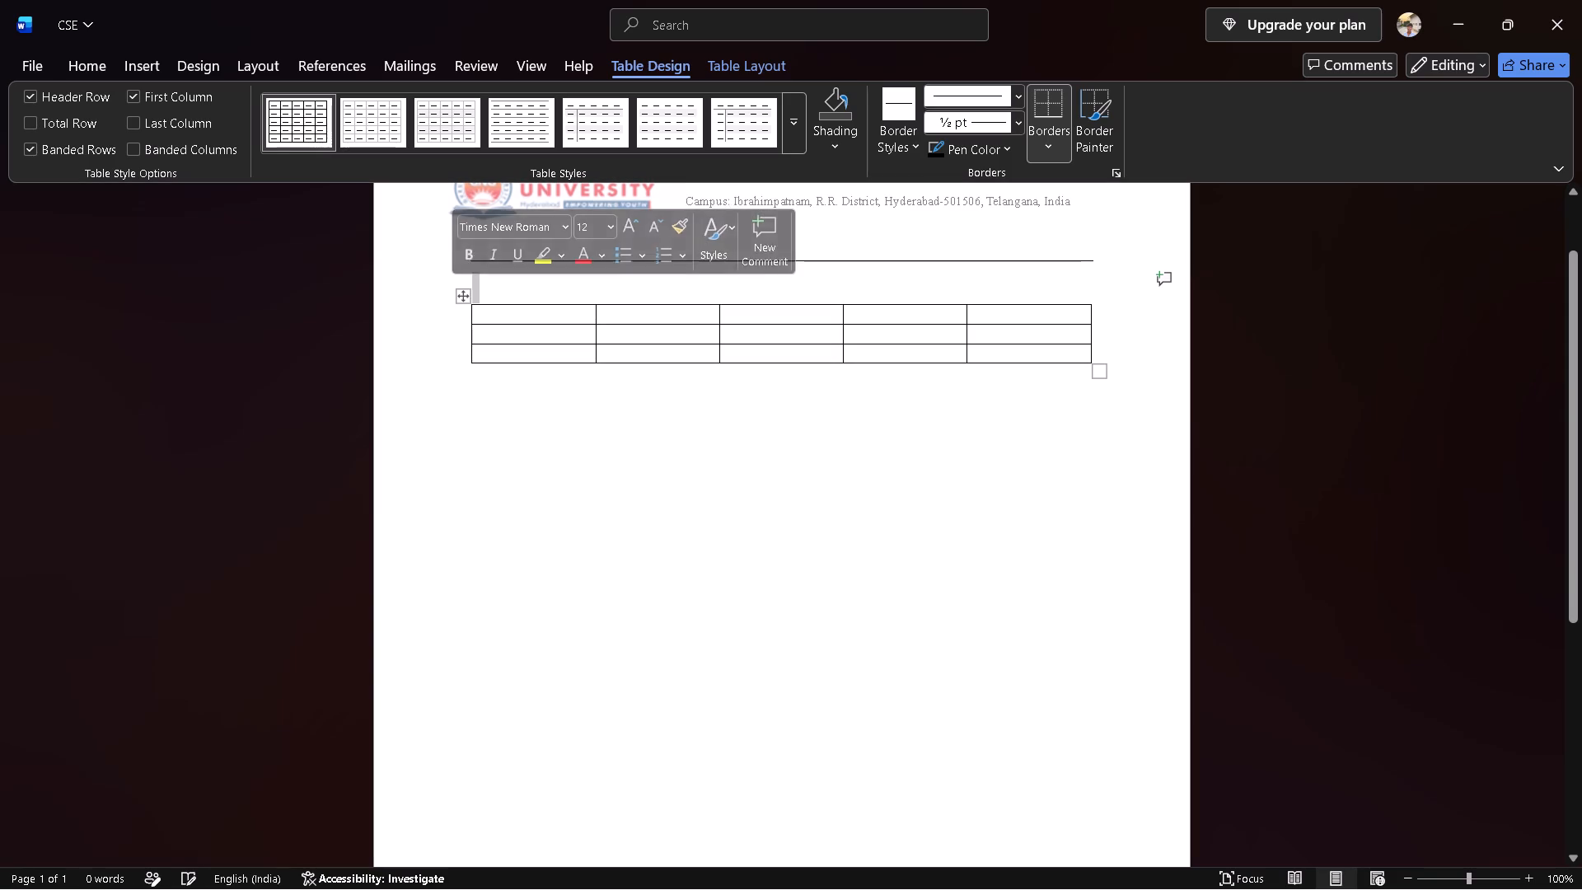
Enlarge the table vertically to make its three rows taller, keeping its width within the page margins.
drag(1098, 374, 1096, 425)
drag(1102, 433, 1093, 410)
Insert a new row below the table's last row.
click(1093, 410)
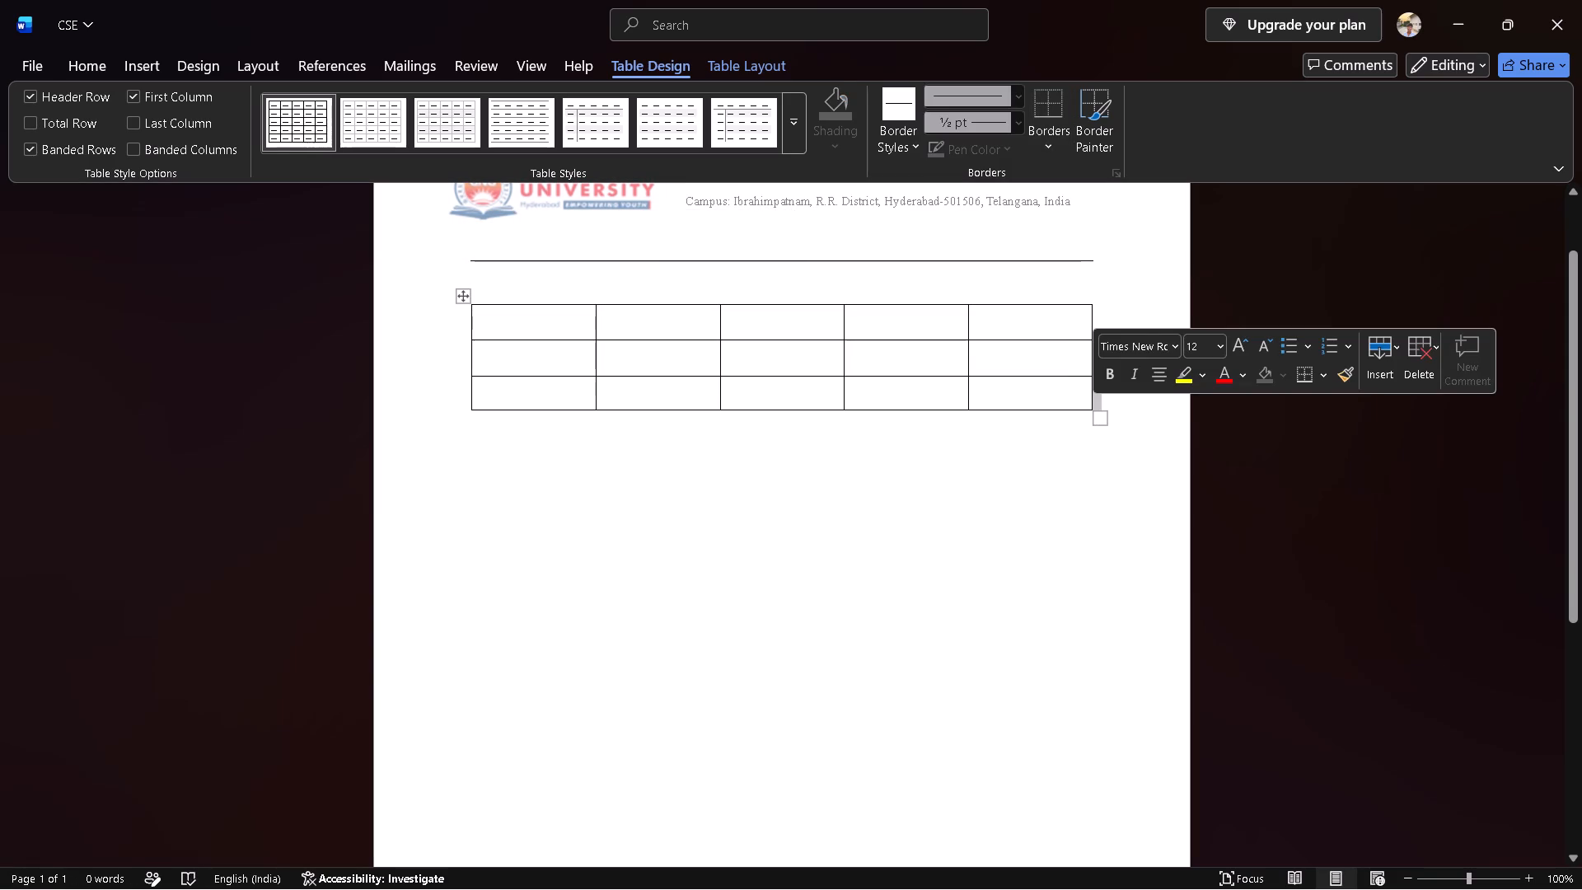
click(1375, 348)
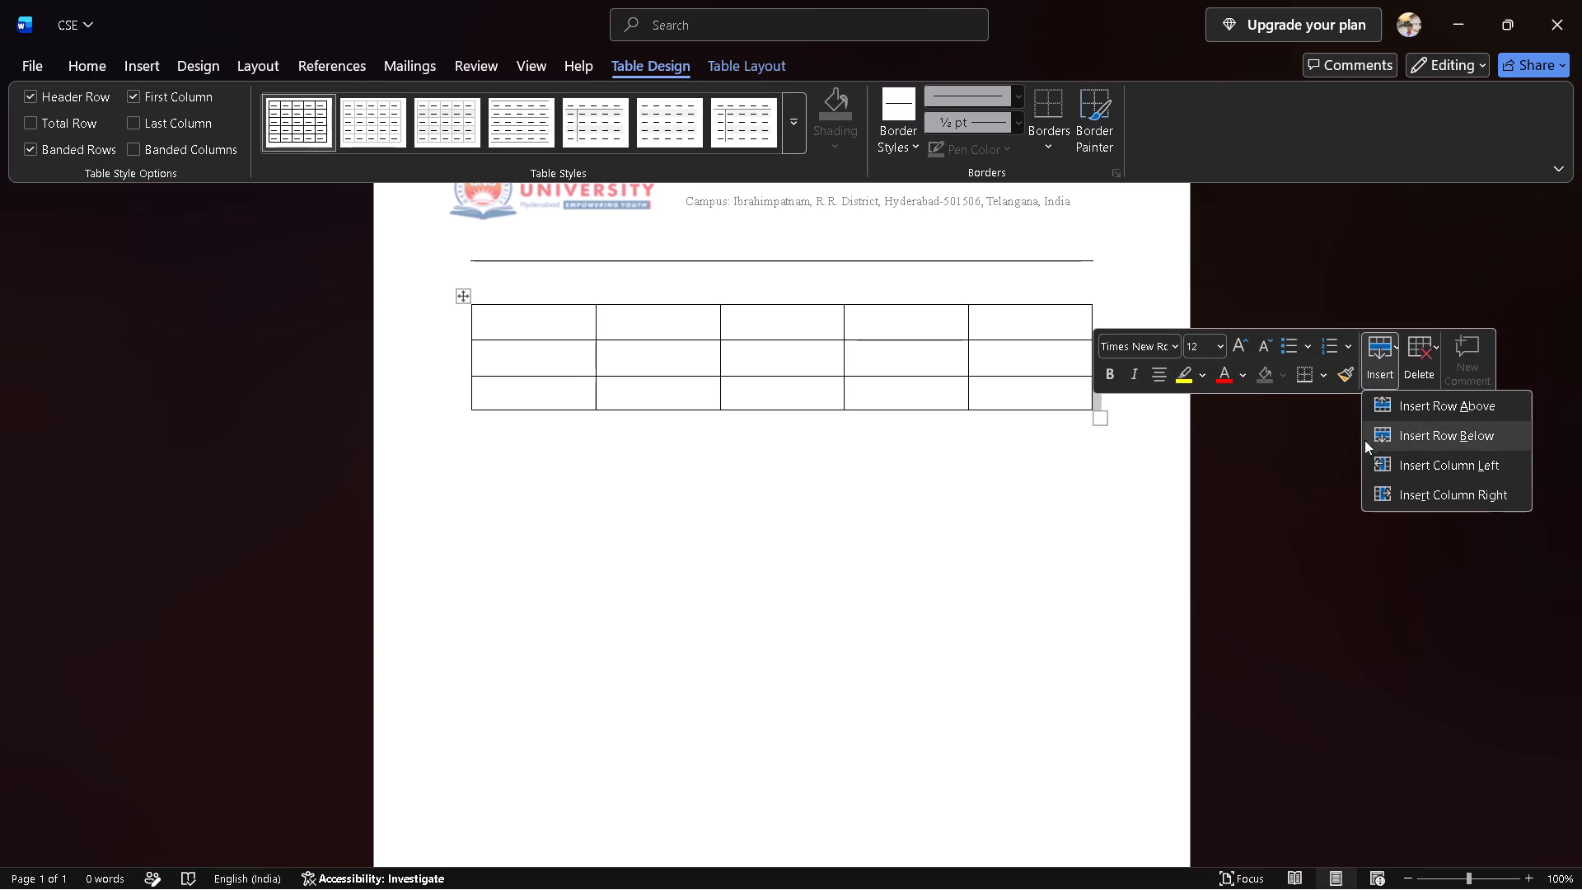
click(1377, 433)
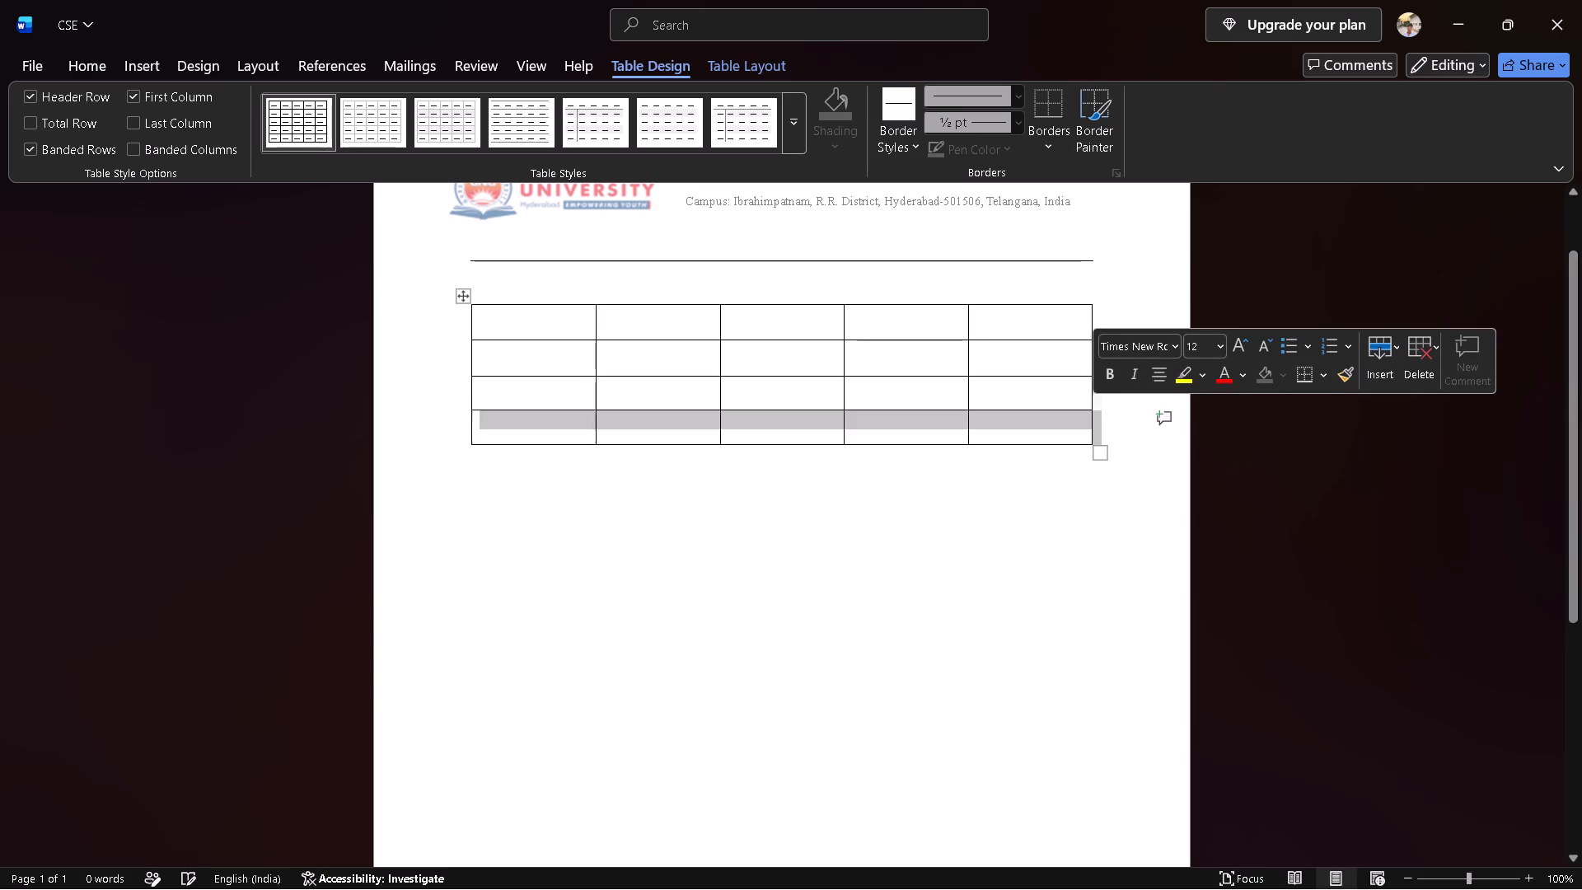
click(1168, 444)
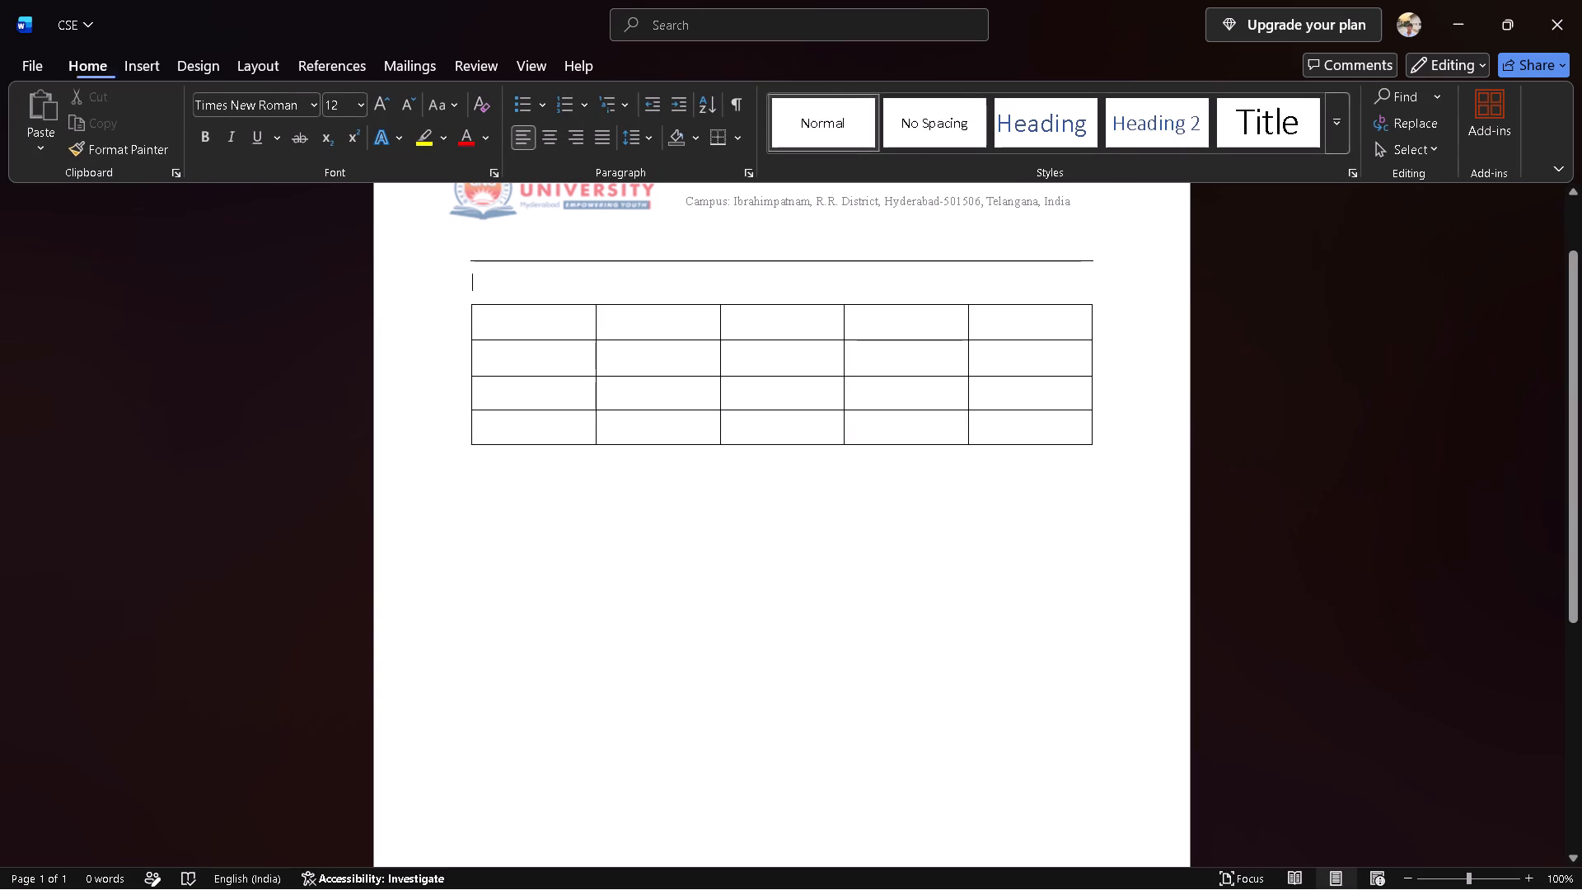
Select the entire table below the dividing line.
click(461, 297)
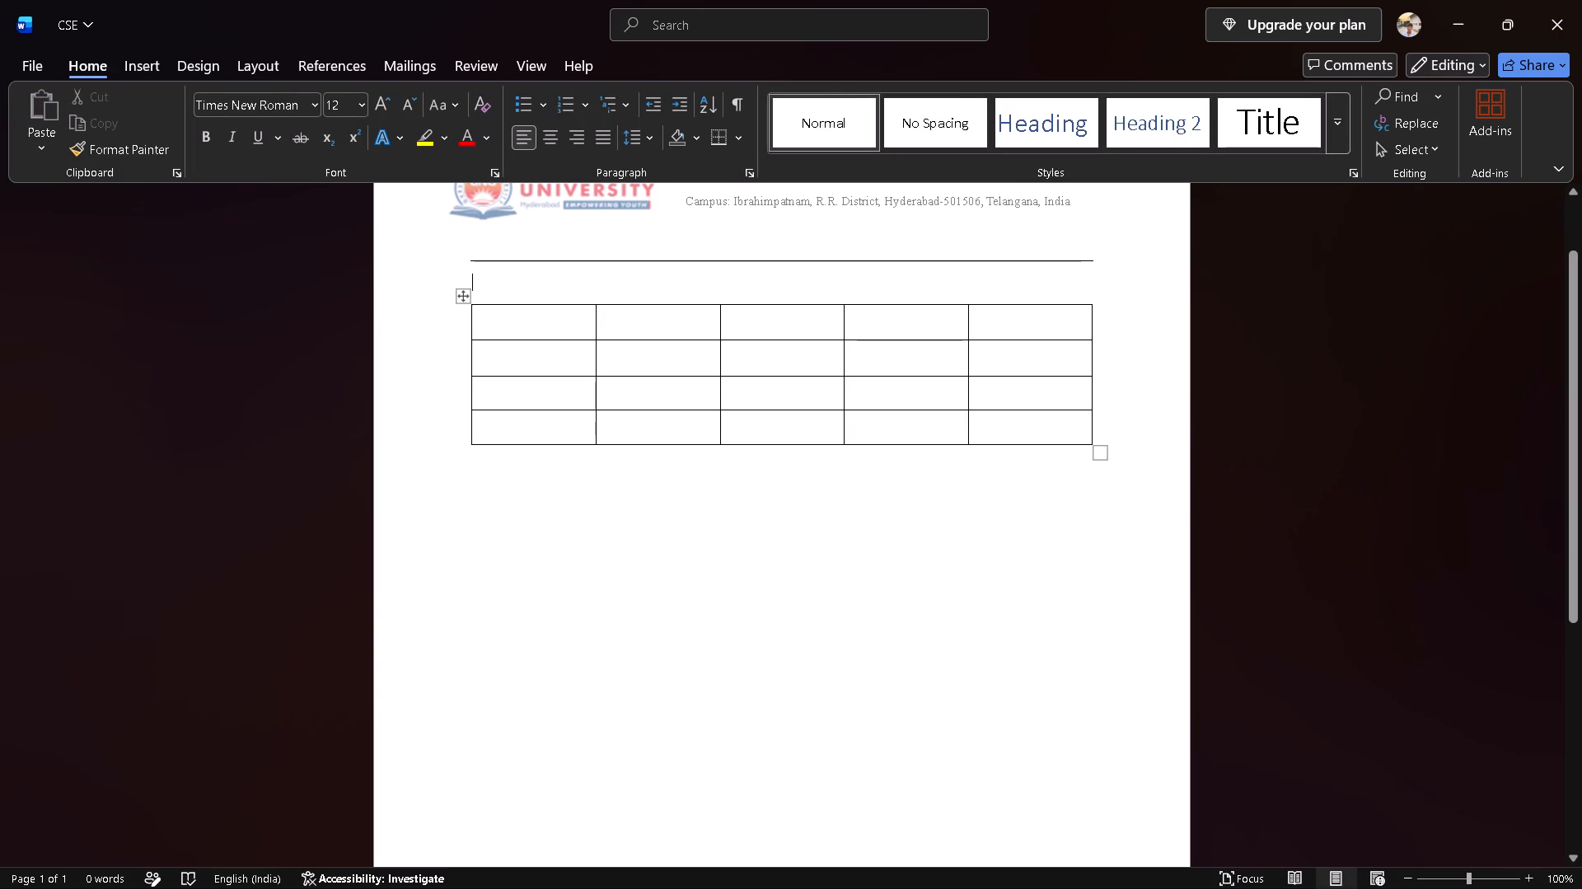
triple_click(465, 293)
double_click(464, 293)
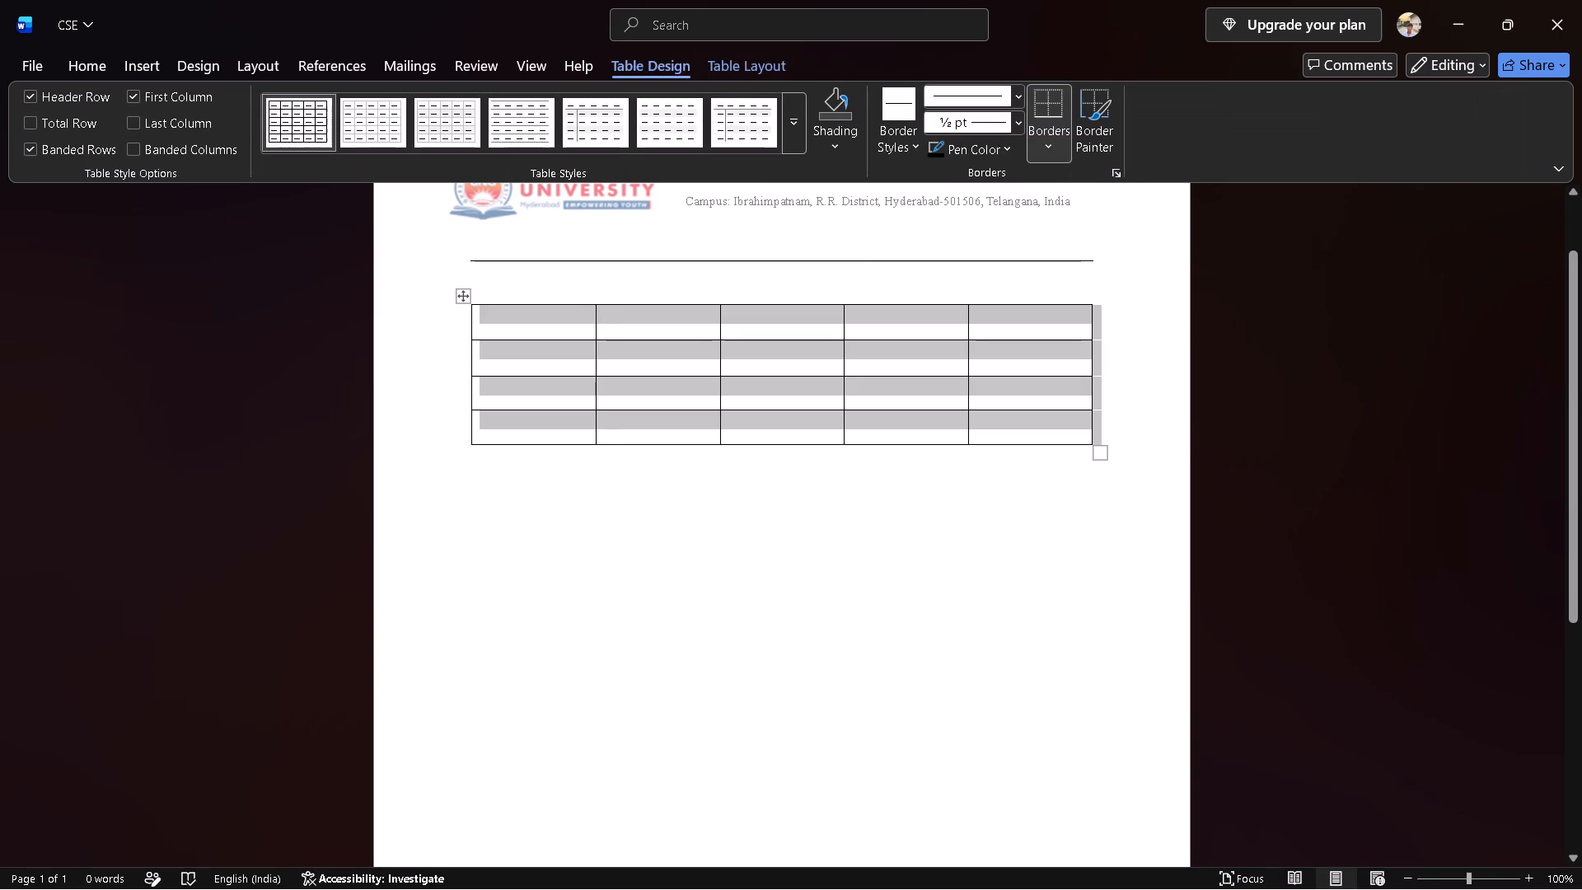
double_click(443, 389)
click(1126, 373)
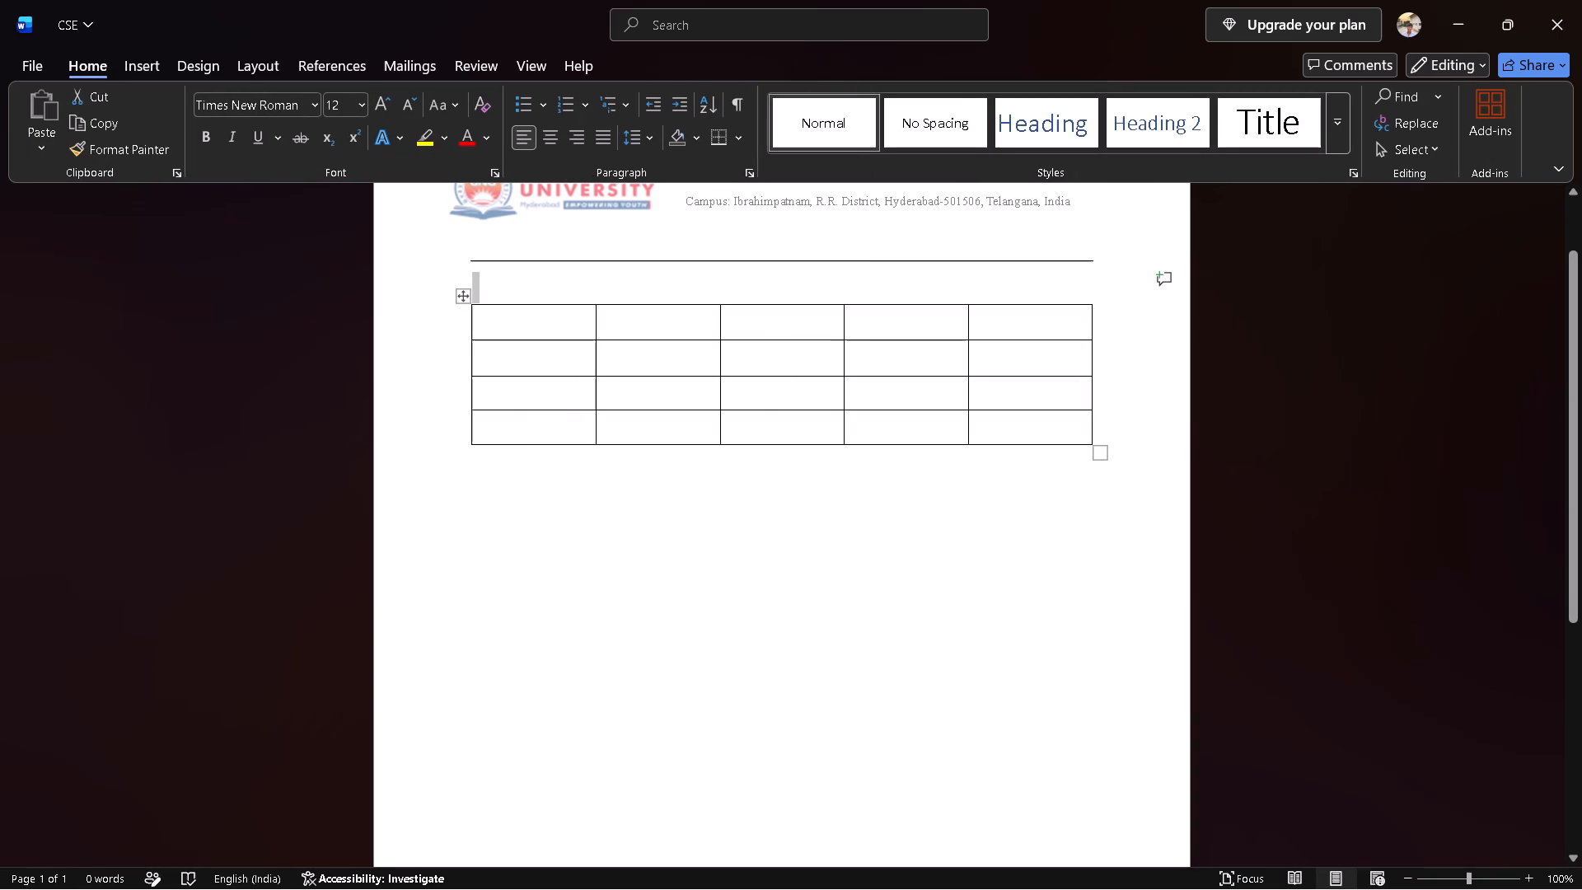
click(1121, 409)
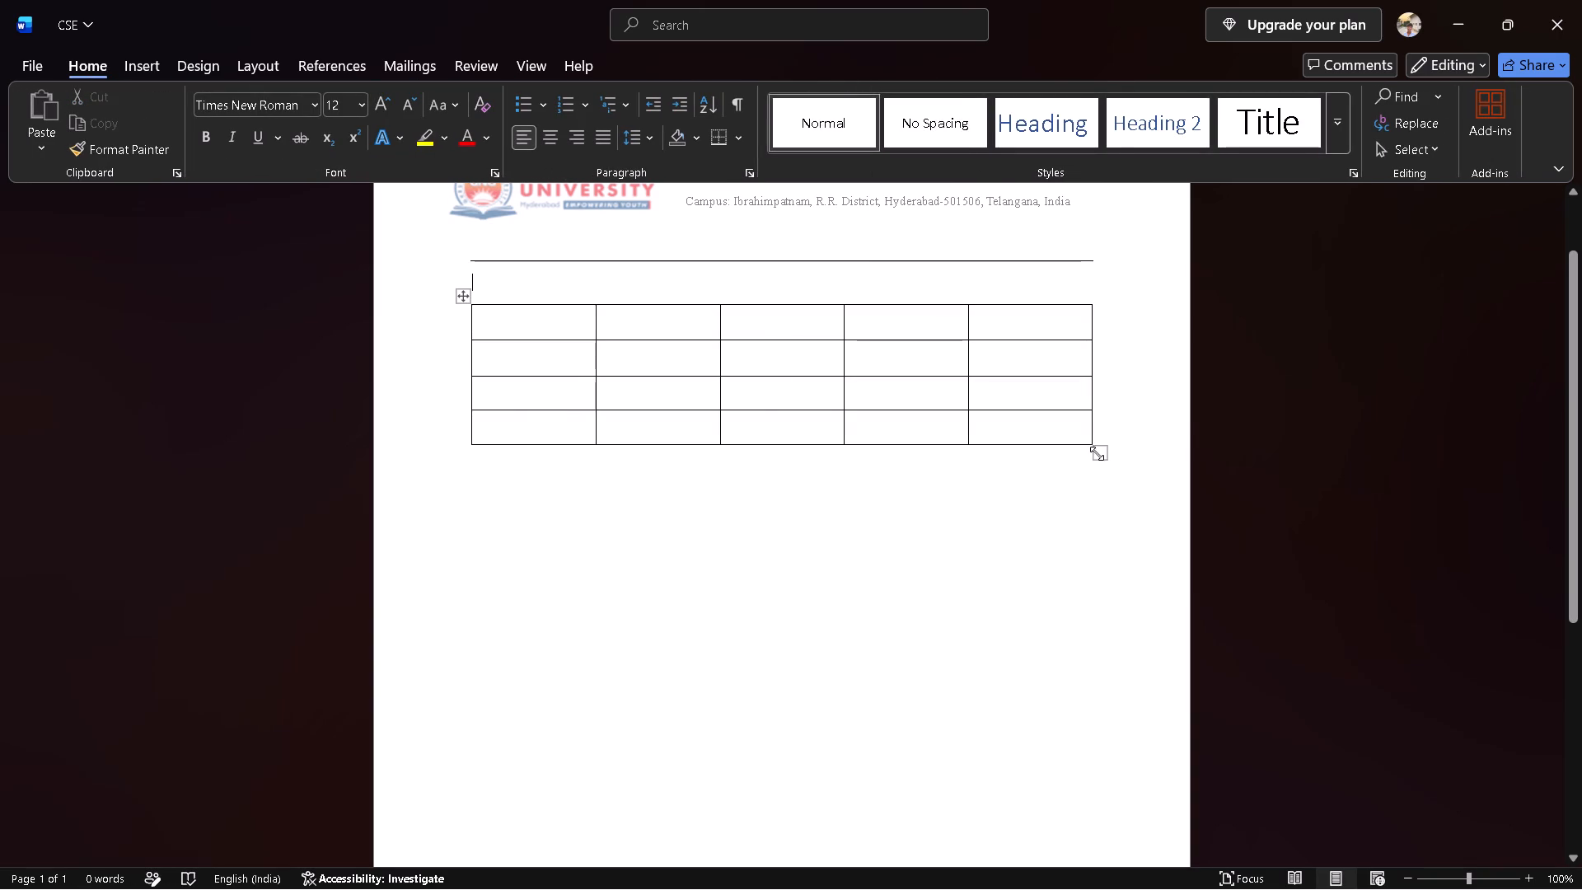
double_click(1097, 455)
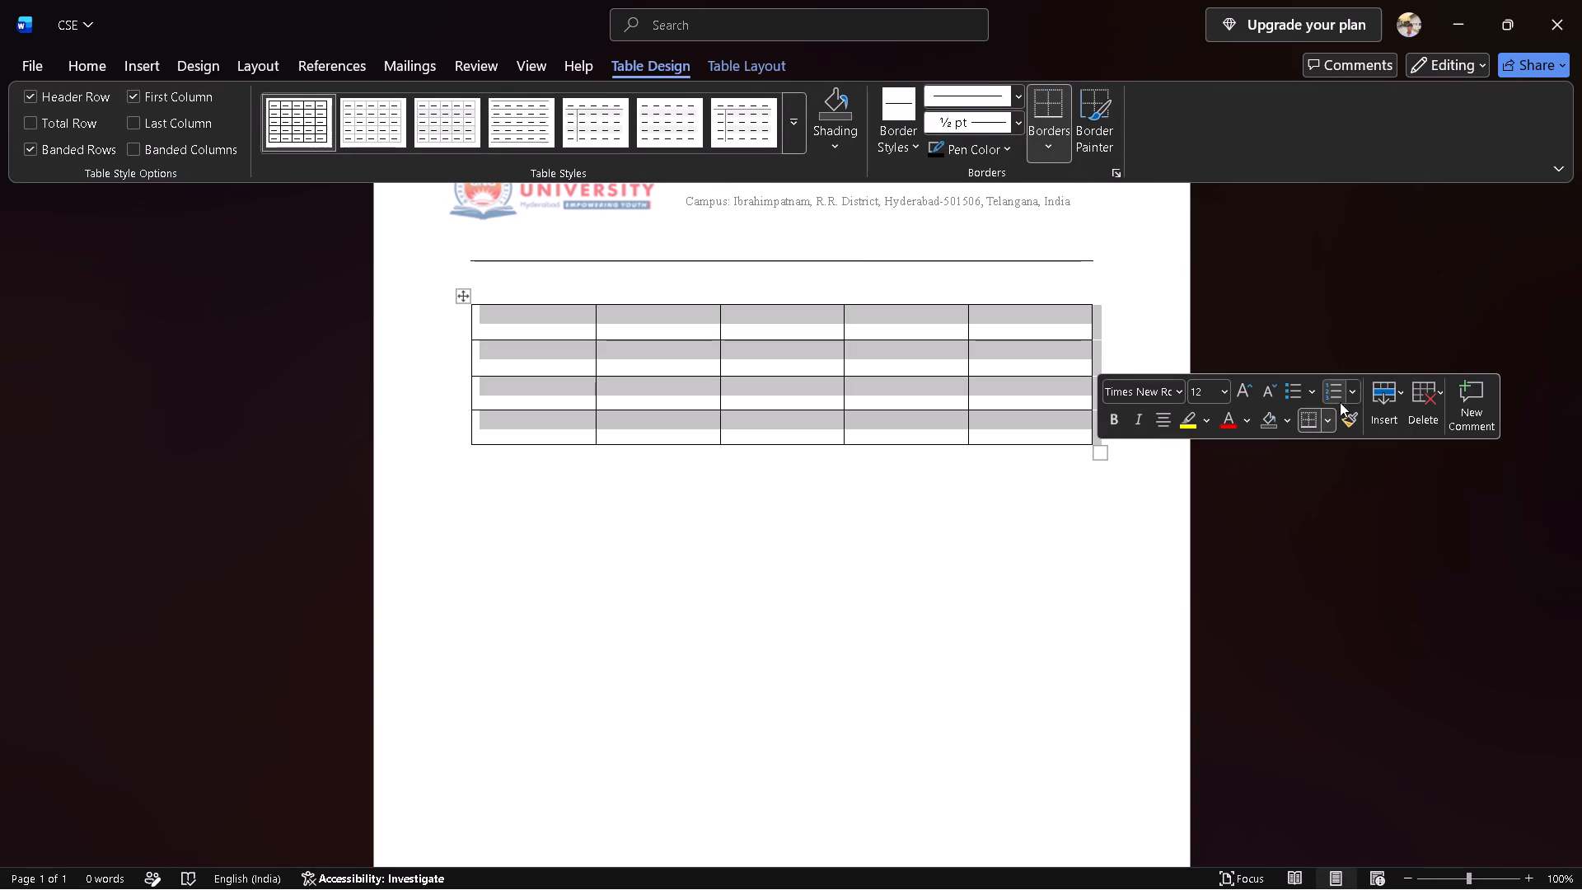
Insert four new rows below the selected four-row table, and deselect the table.
click(1389, 398)
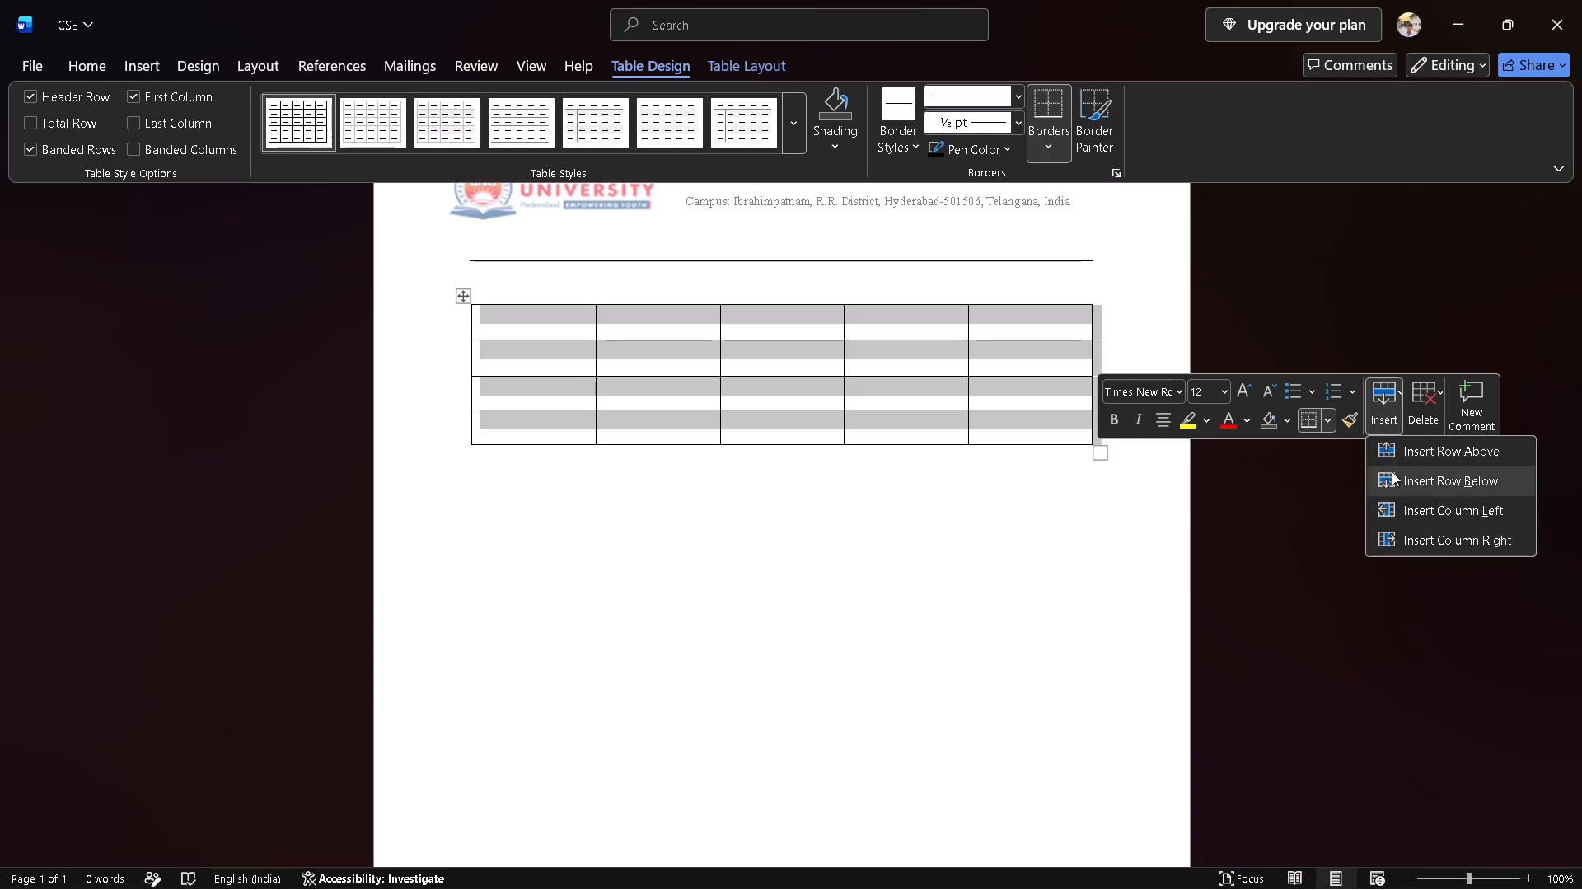
click(1392, 473)
click(1145, 616)
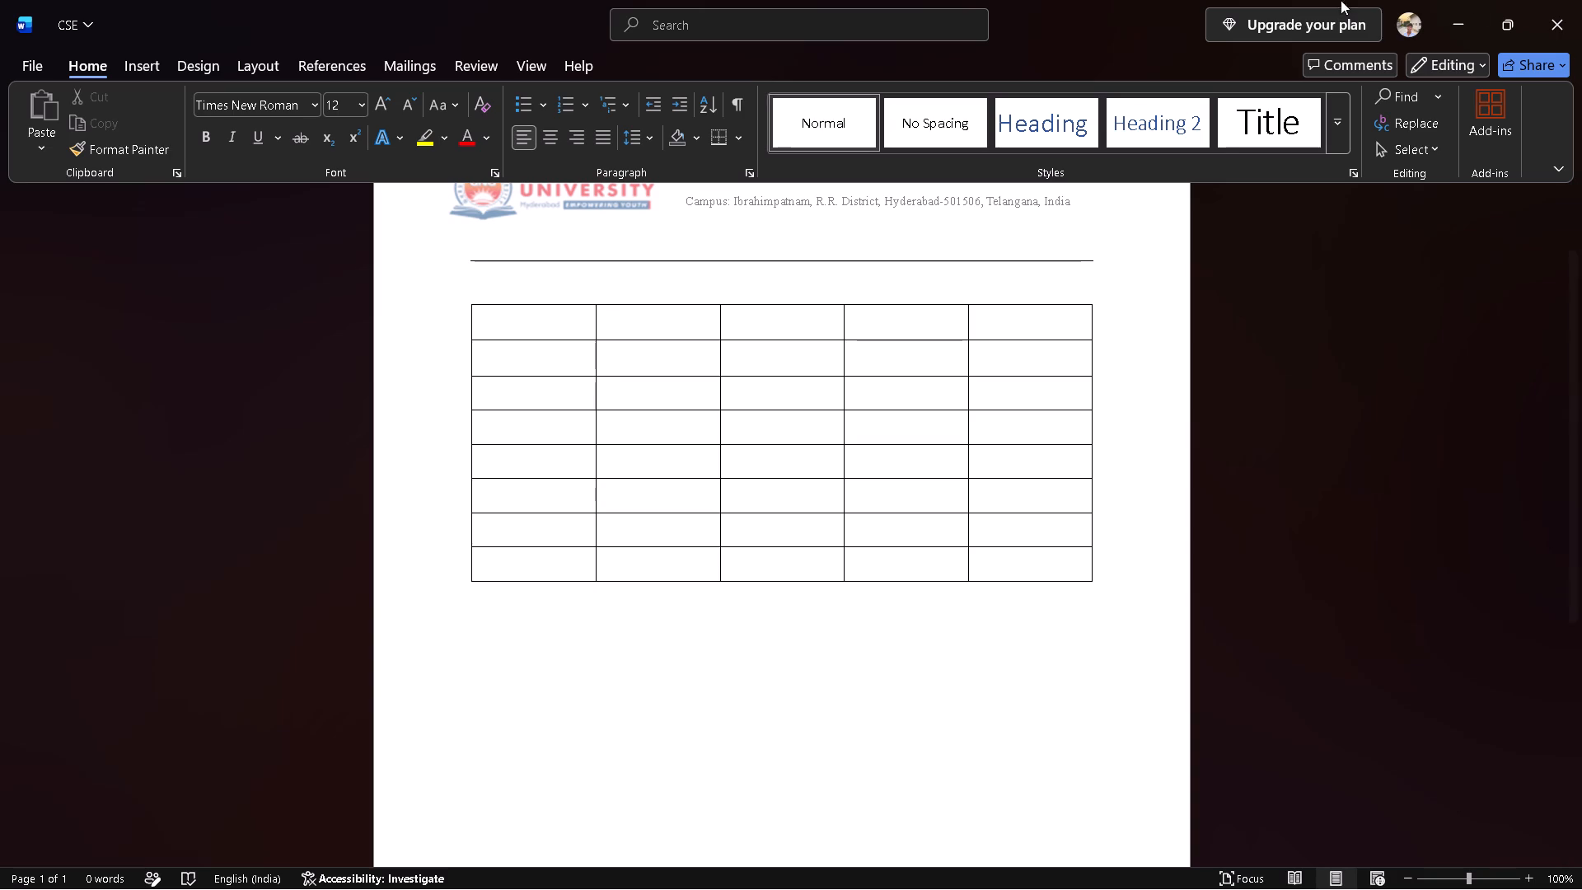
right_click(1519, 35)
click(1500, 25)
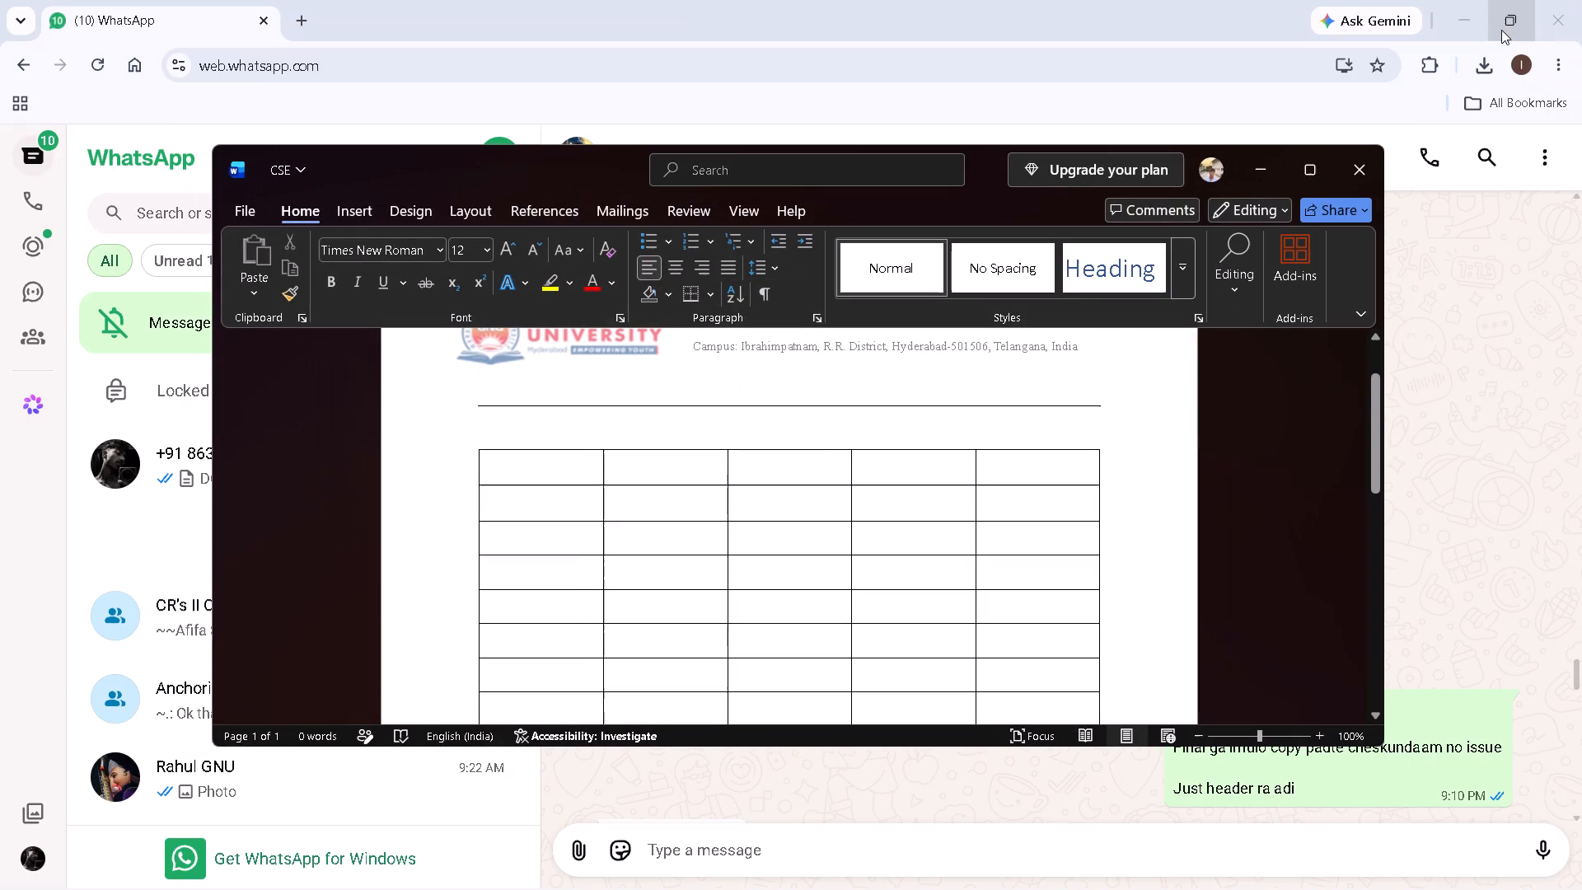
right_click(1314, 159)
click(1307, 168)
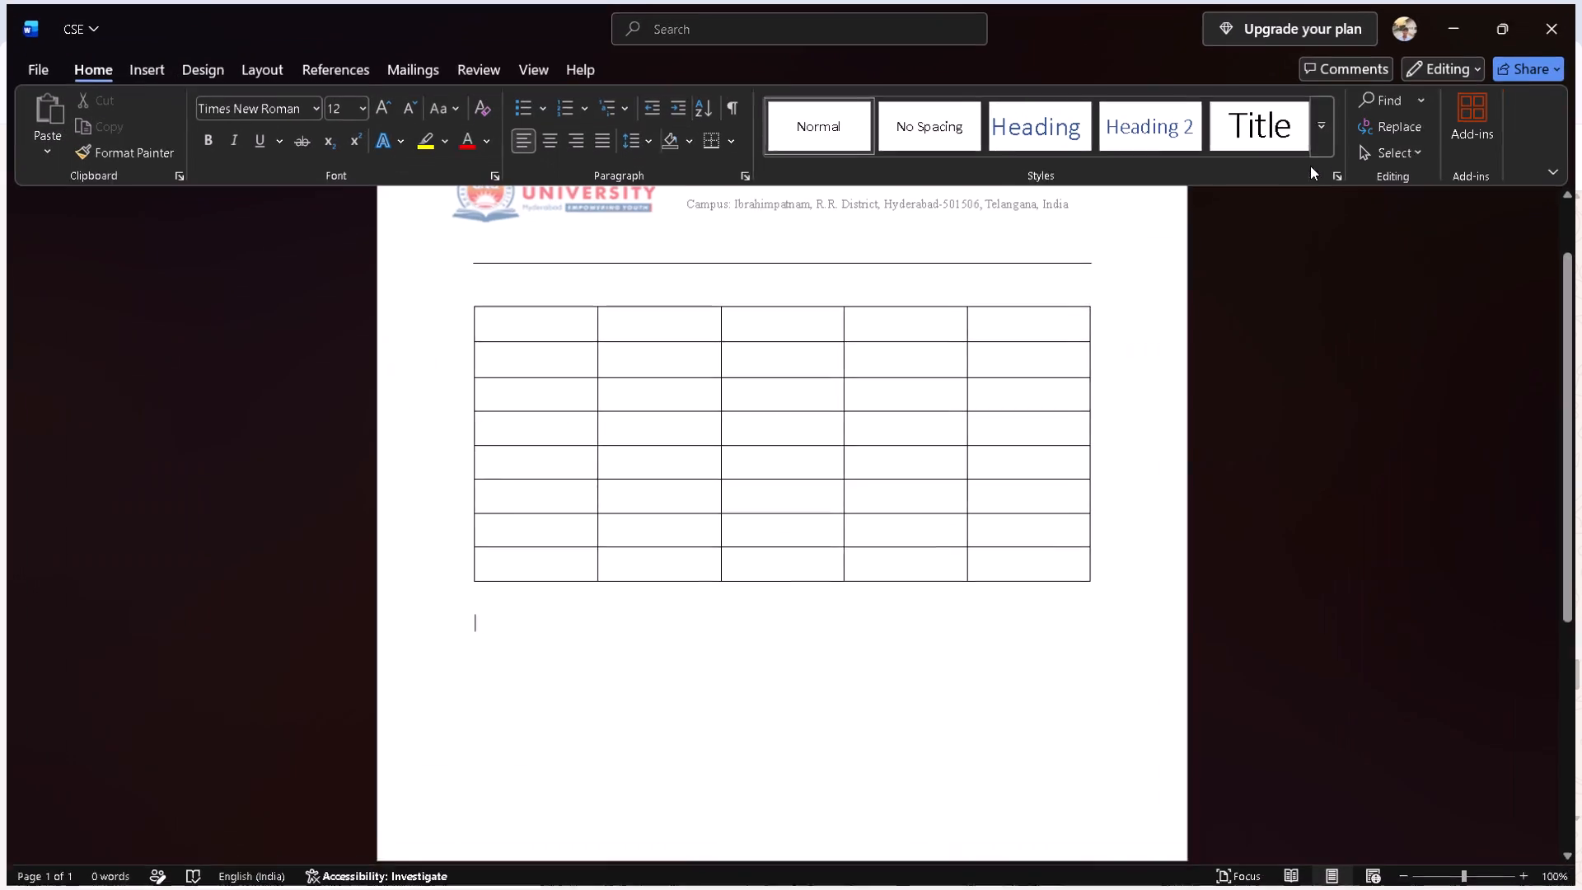
Reduce the maximized document window to a smaller floating window over the browser.
click(1509, 11)
right_click(1301, 163)
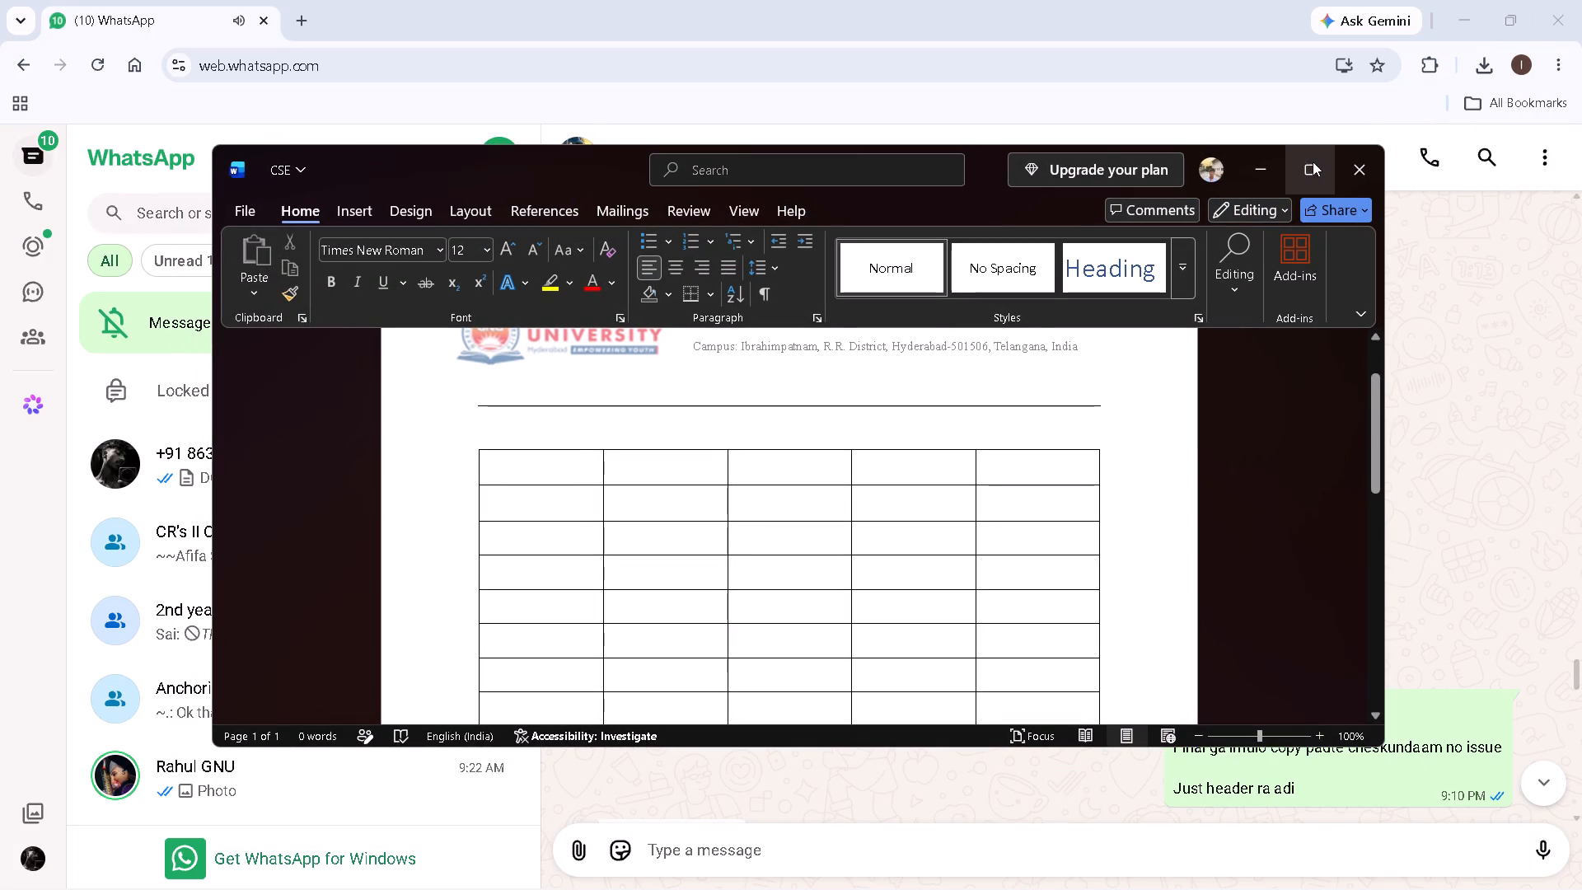
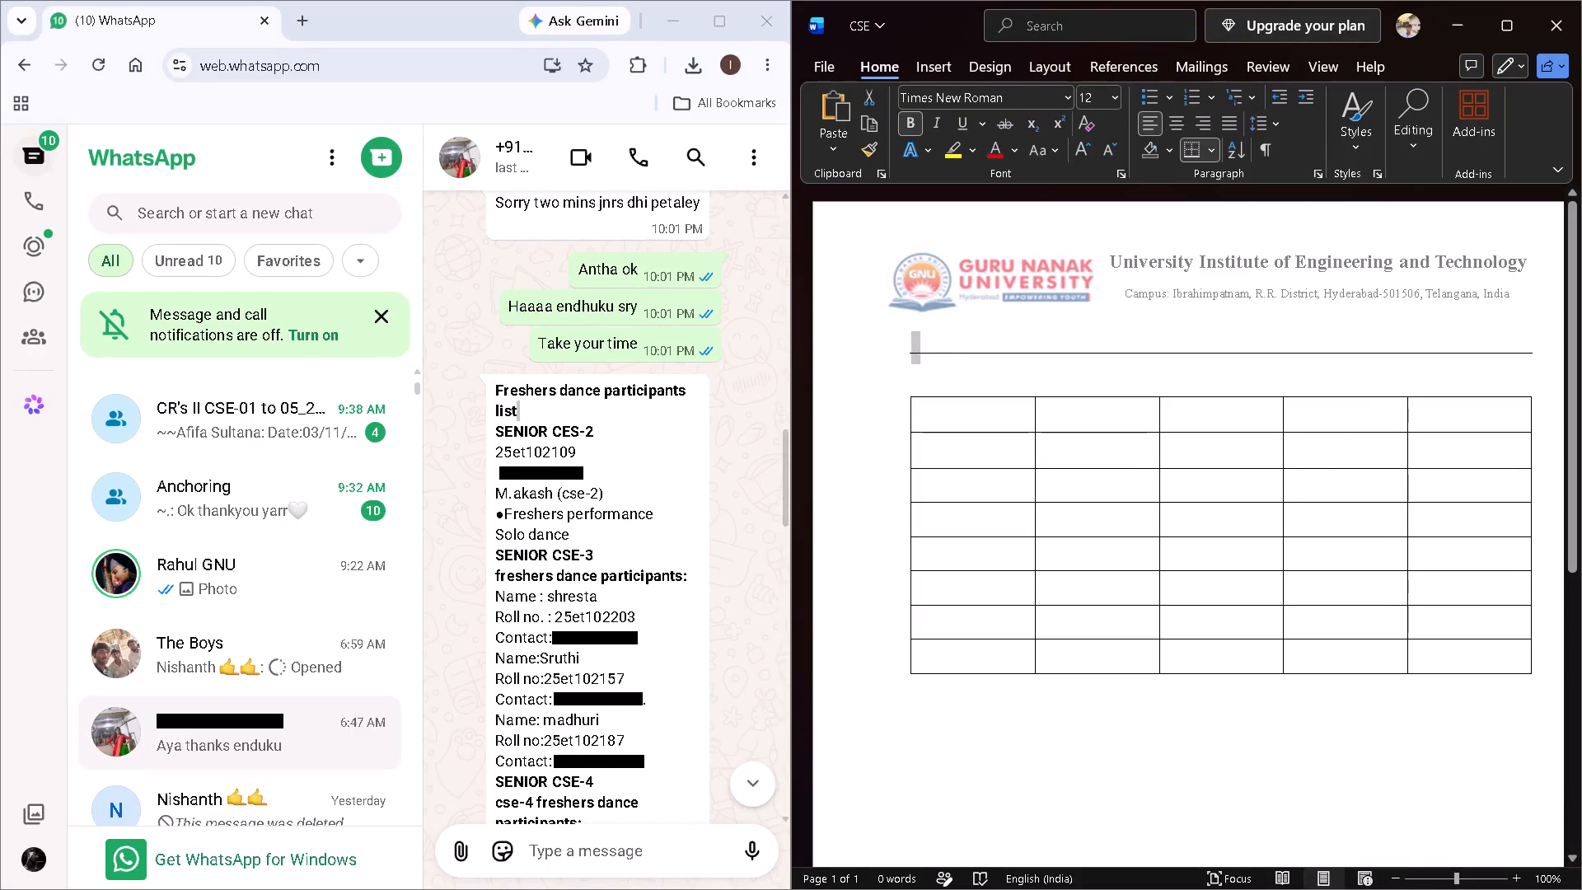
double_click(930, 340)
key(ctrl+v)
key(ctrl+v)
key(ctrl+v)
Begin the heading in the table's first cell with the letter S, clearing the mistyped characters.
click(918, 414)
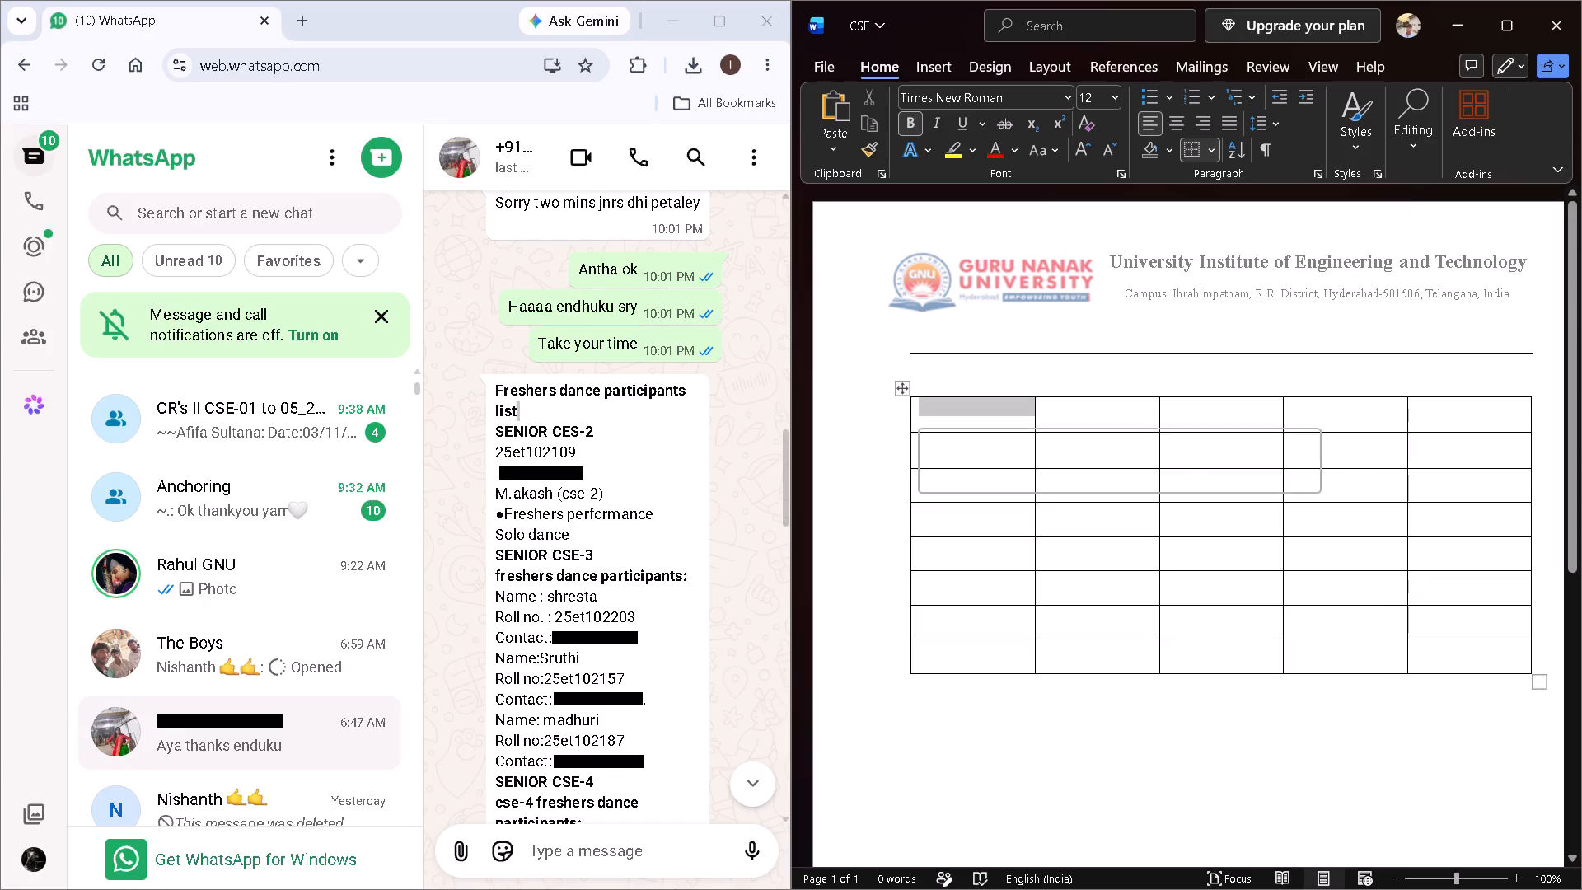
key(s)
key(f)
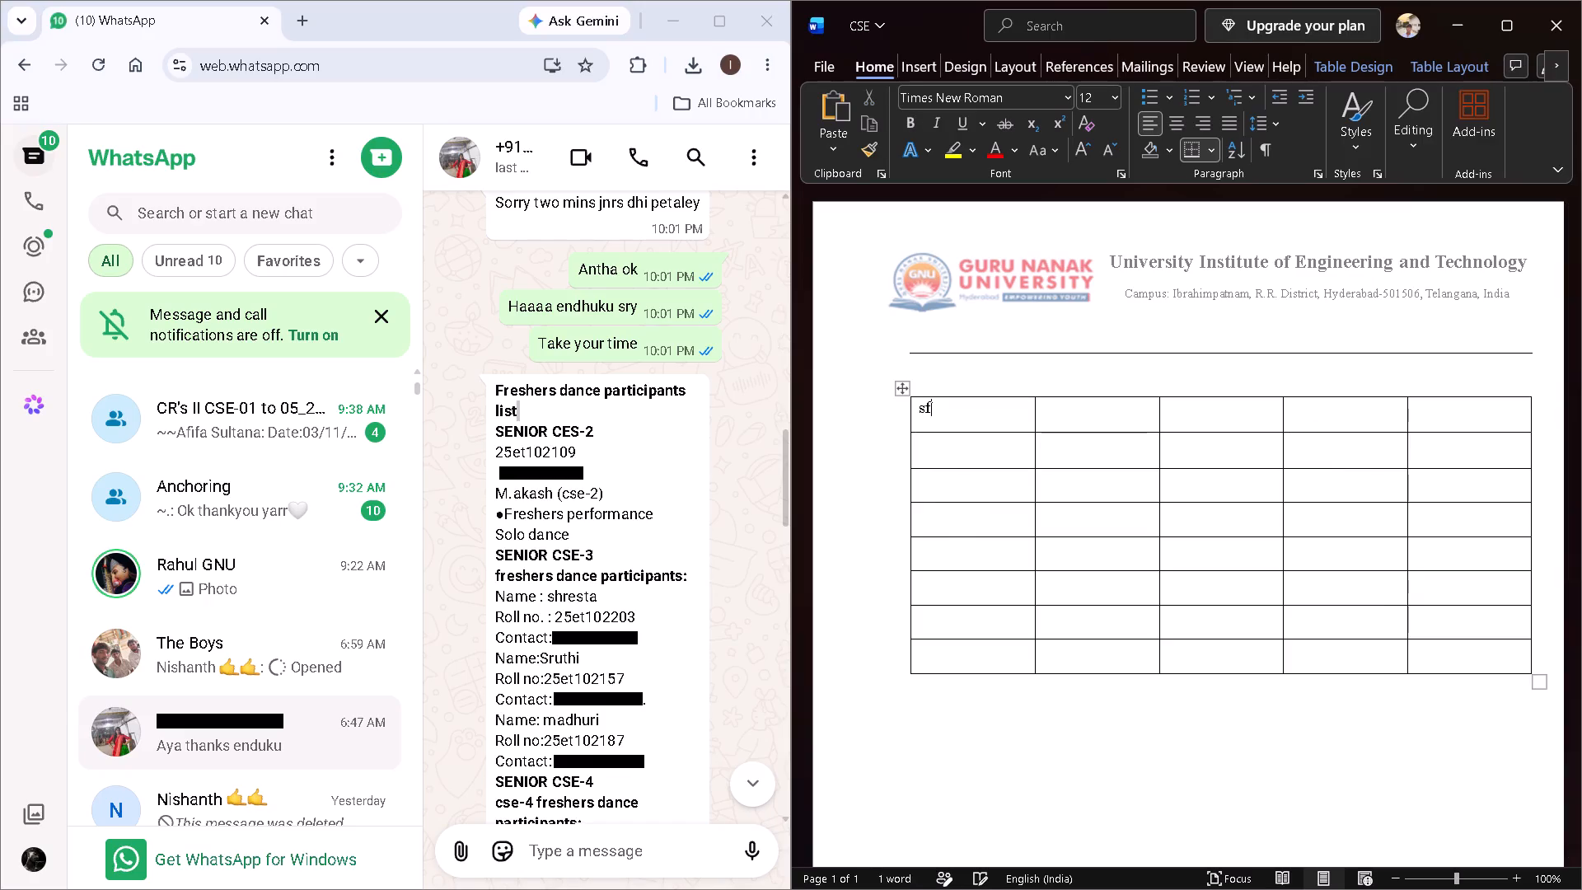
key(ctrl+v)
key(backslash)
key(BackSpace)
key(BackSpace)
key(BackSpace)
key(BackSpace)
Enter "Sno" as the first column's heading in the table's top row.
key(s)
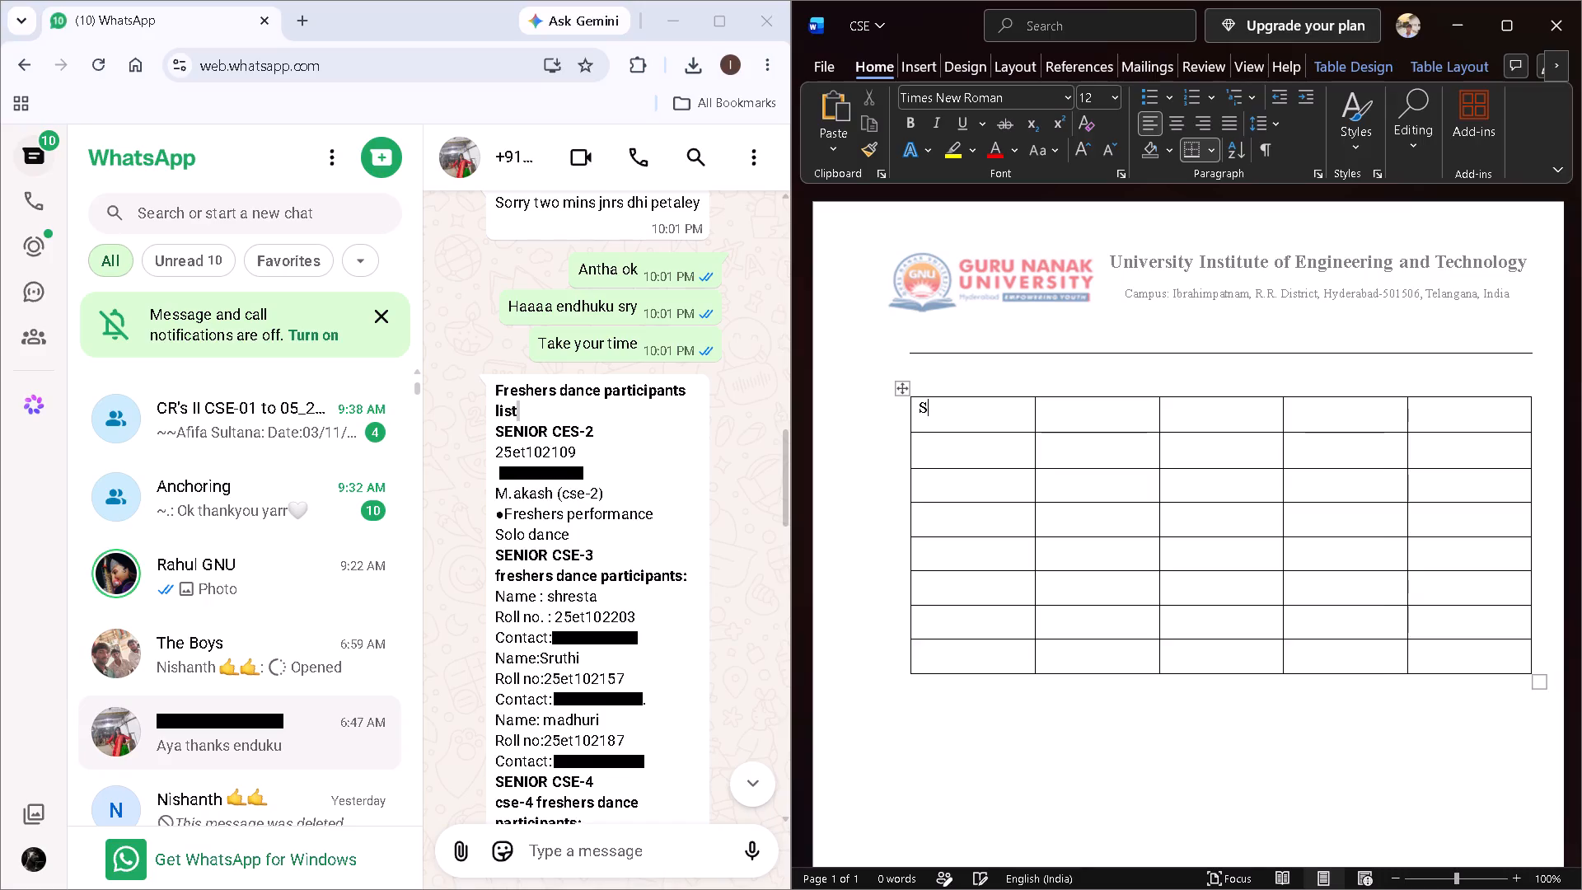
text(no)
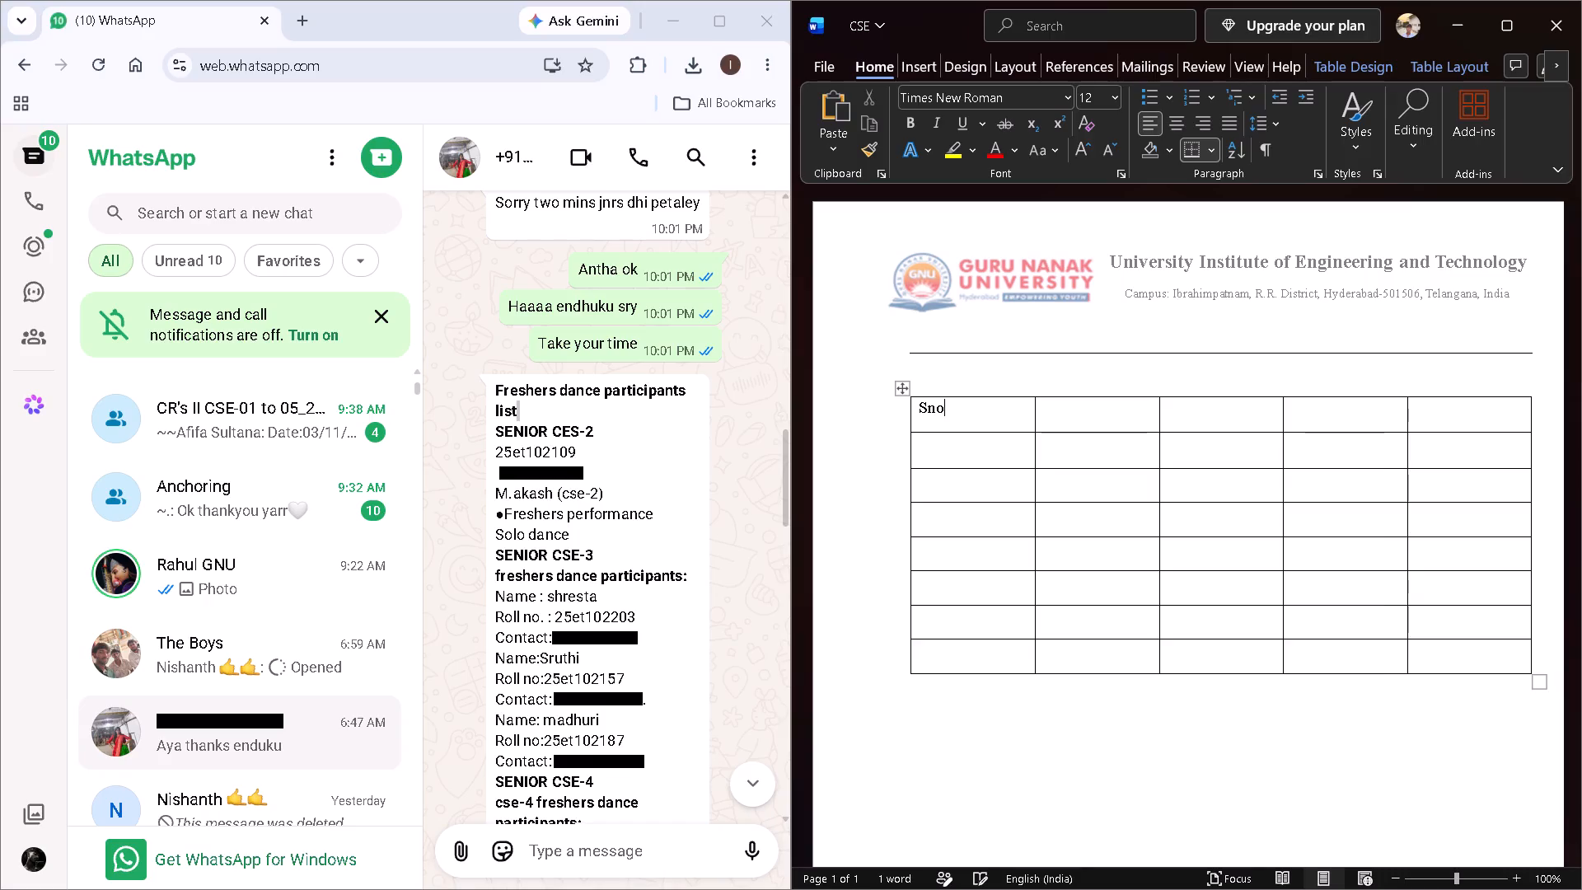
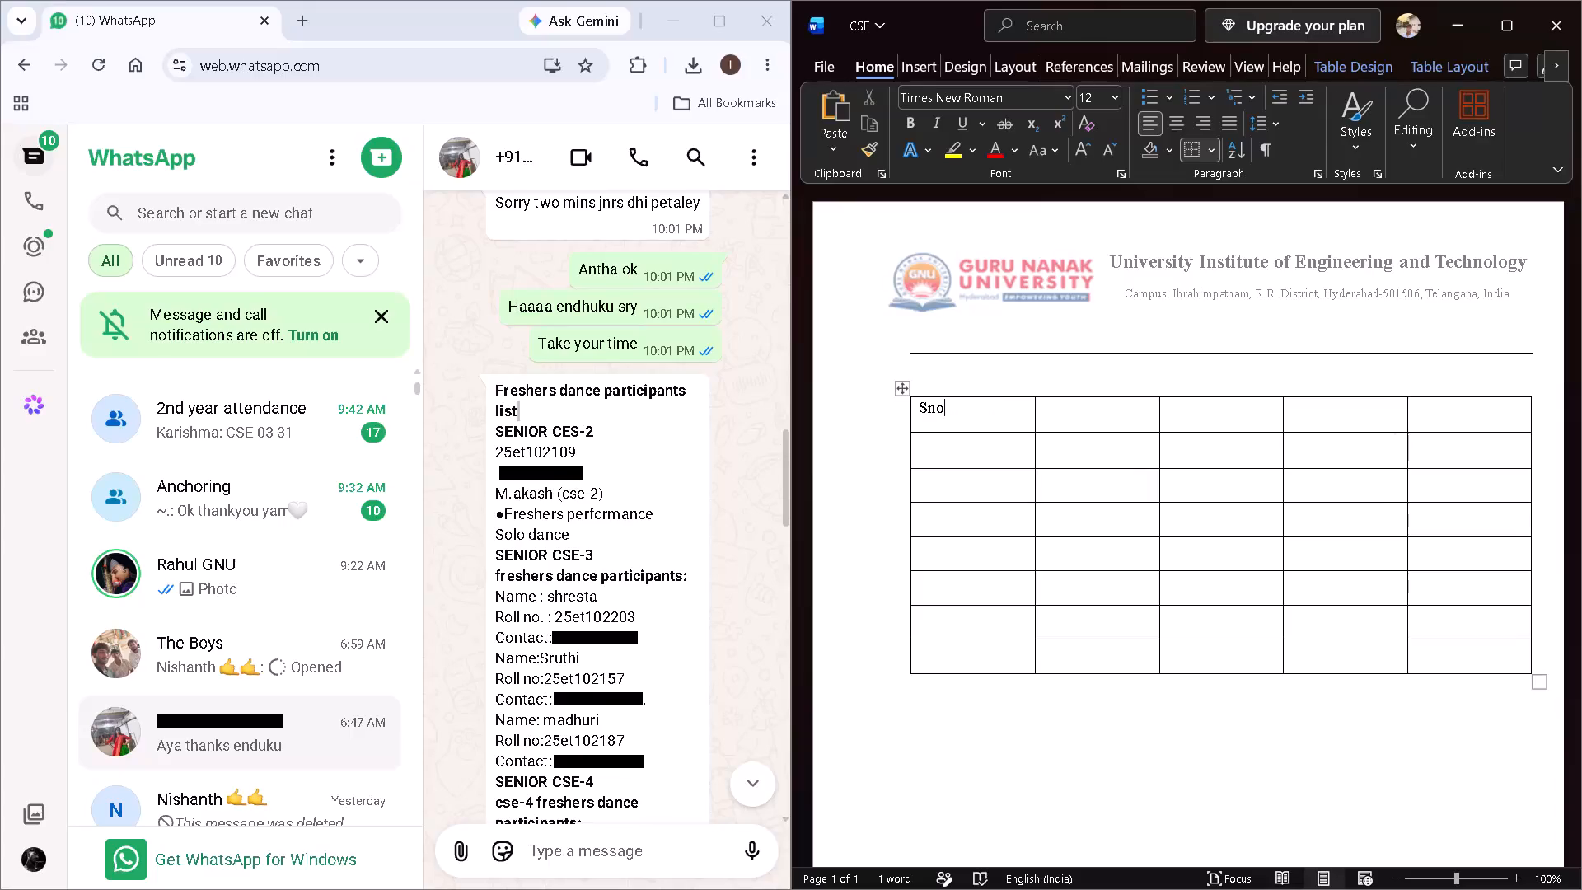
Enter "Name" and "Section" as the second and third column headings in the table's top row.
key(Right)
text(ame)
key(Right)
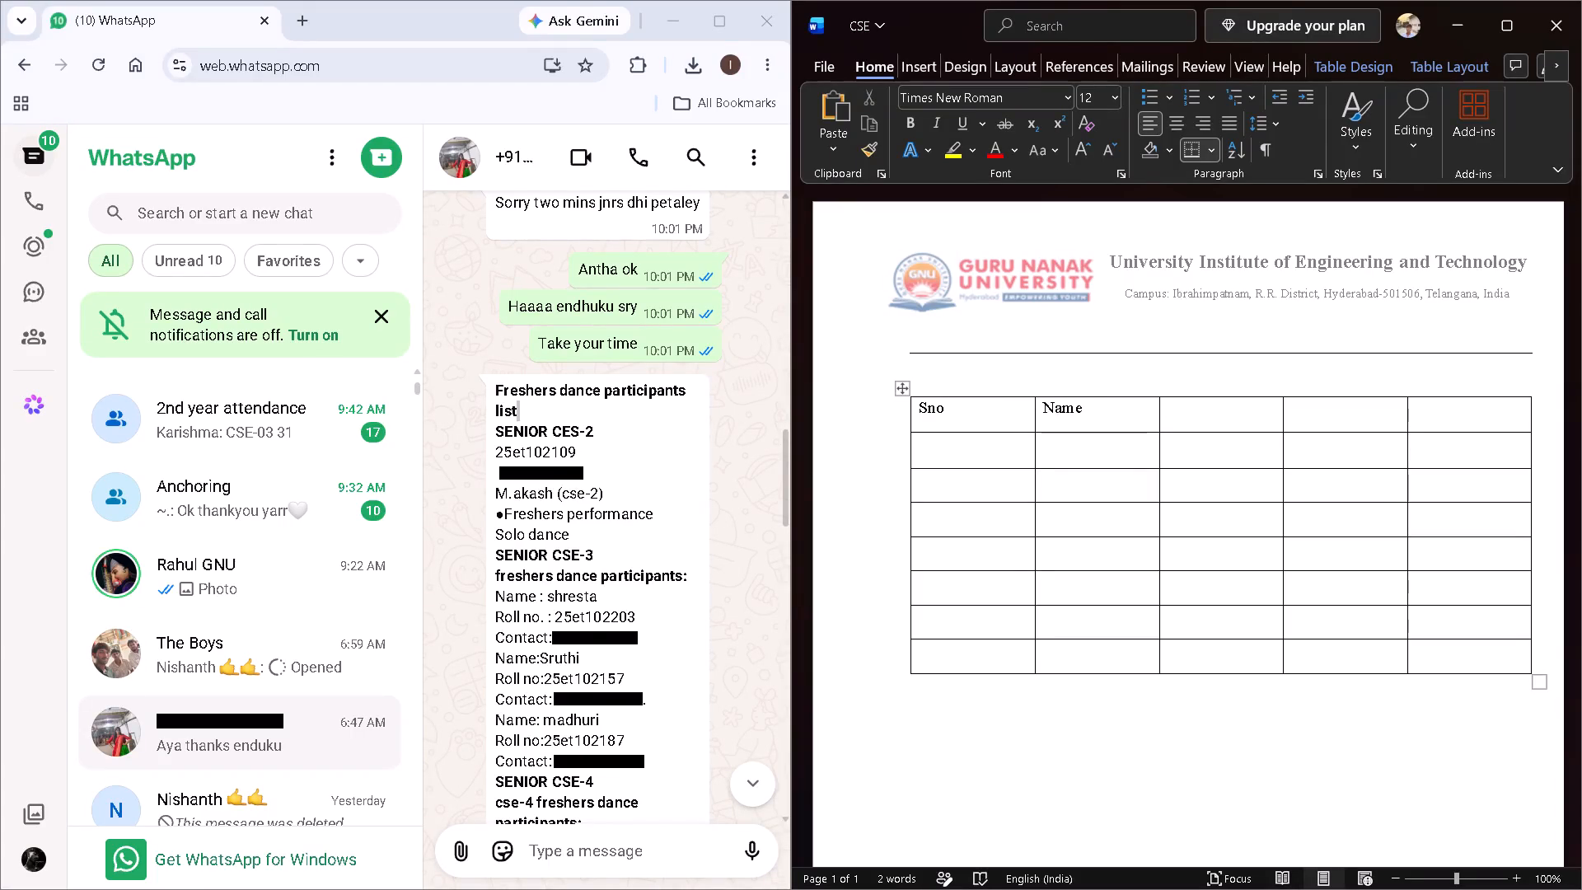
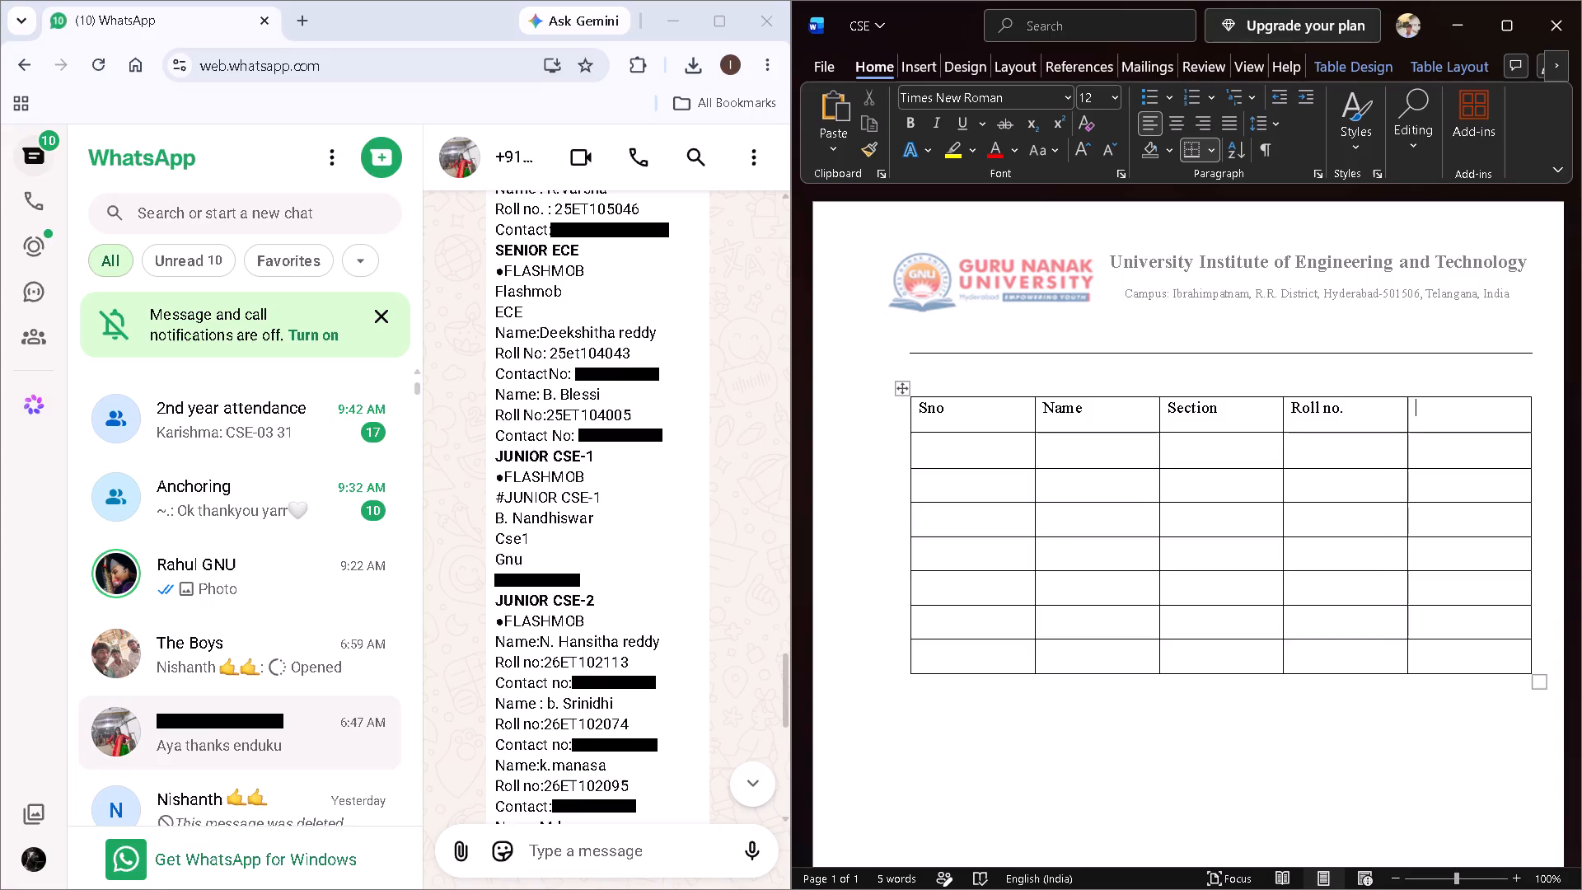
Enter "contec" as the start of the fifth column's heading in the table's top row, after "Roll no.".
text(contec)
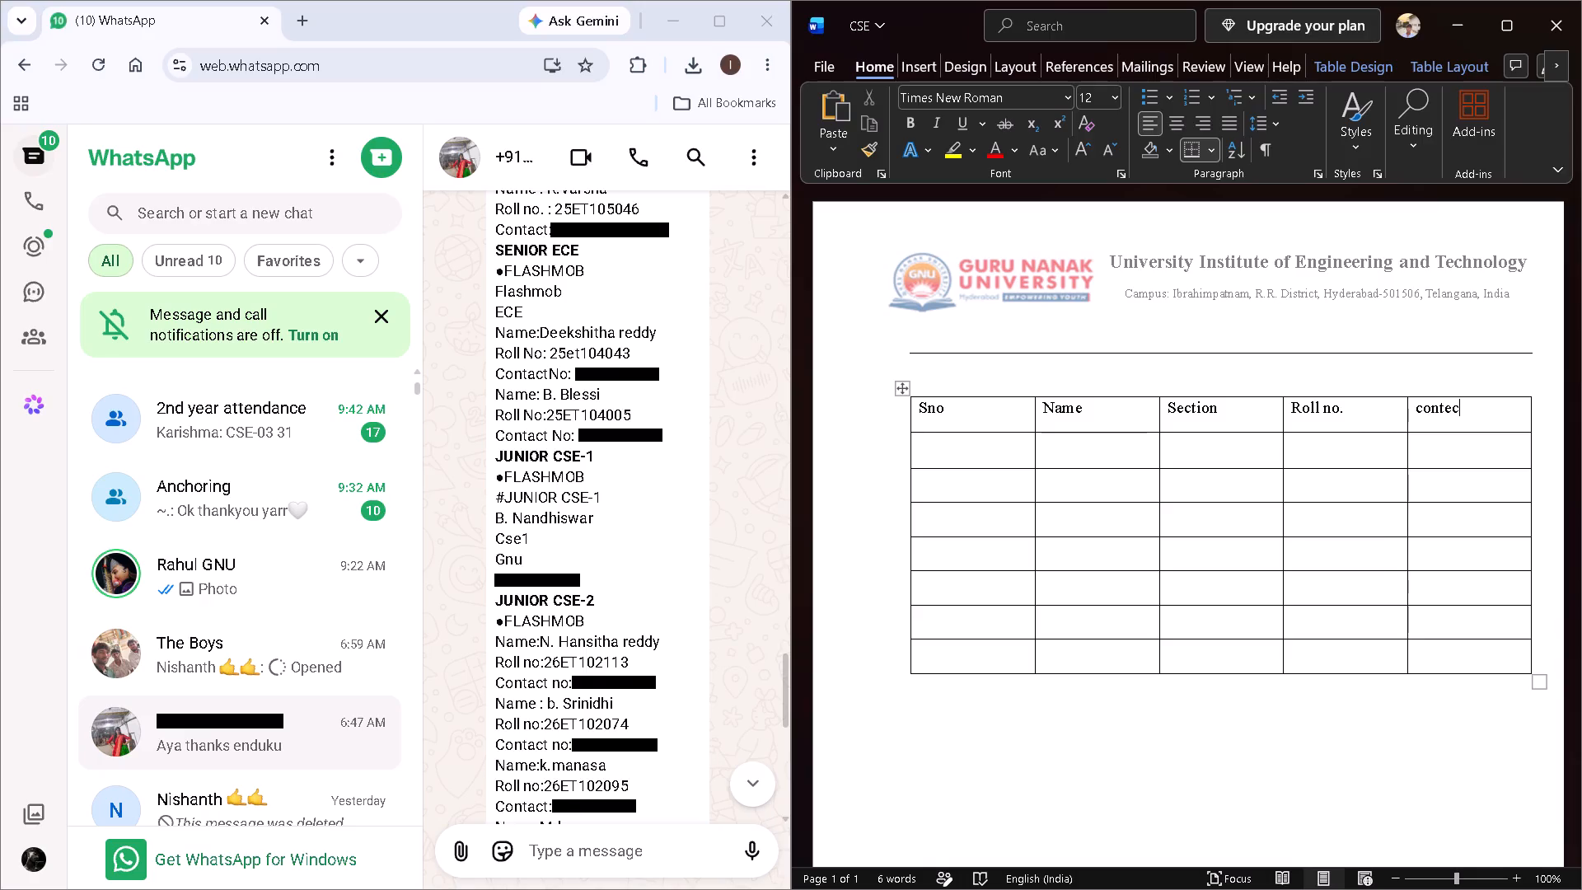
Complete the fifth column's heading in the table's top row as "Content no.", followed by a line break.
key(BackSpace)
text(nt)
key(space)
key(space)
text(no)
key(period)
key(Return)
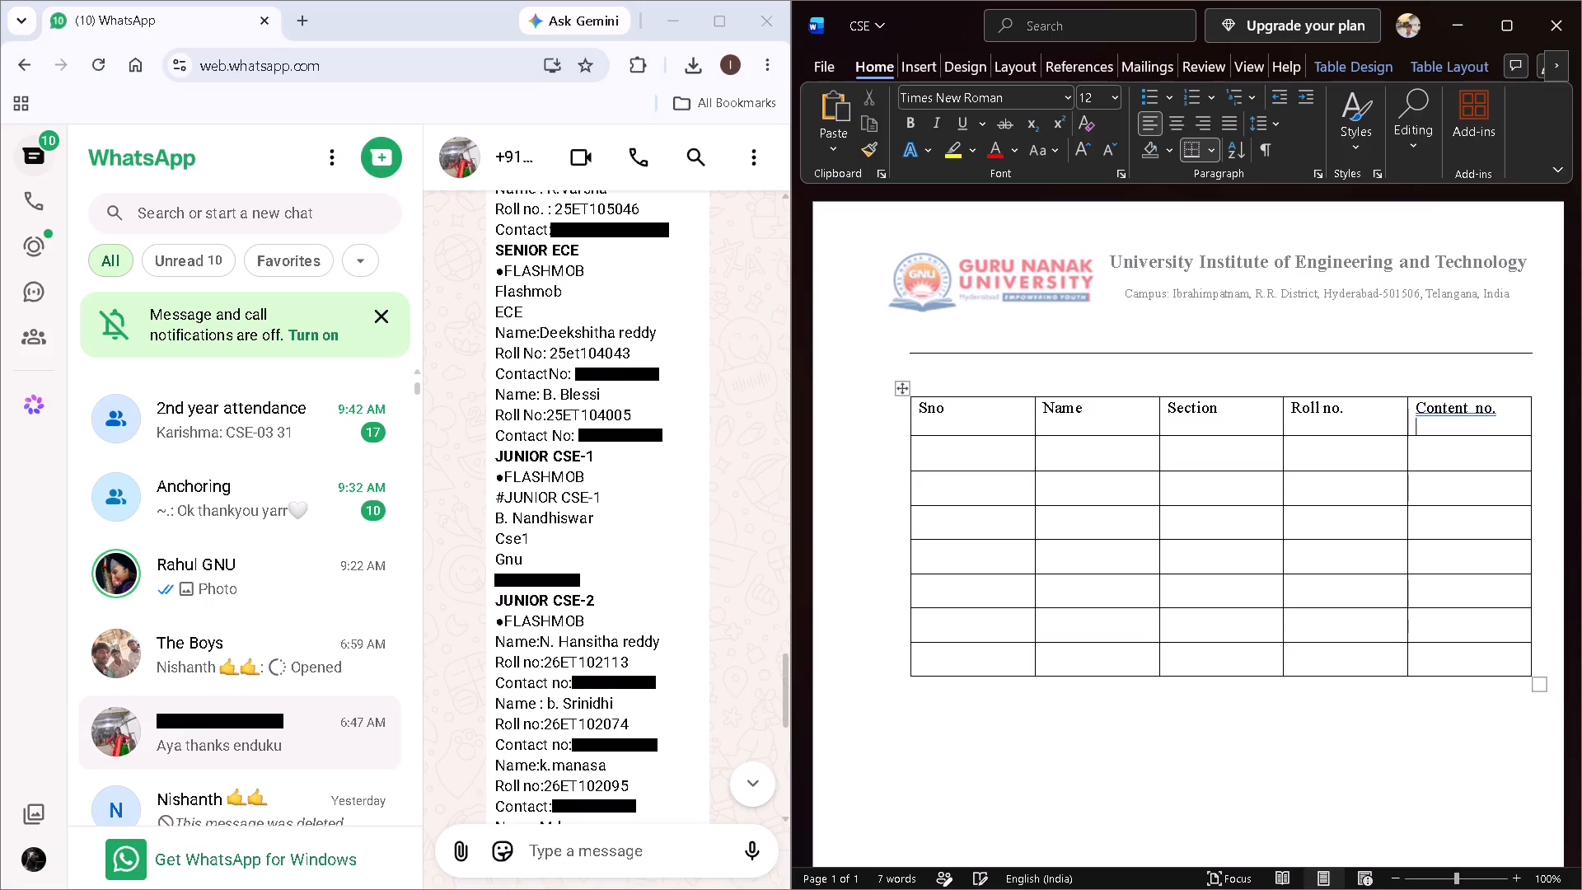
Enter serial number 1 in the Sno column of the first row below the headings, aligned to the cell's far edge.
click(1007, 473)
click(1016, 432)
double_click(1026, 452)
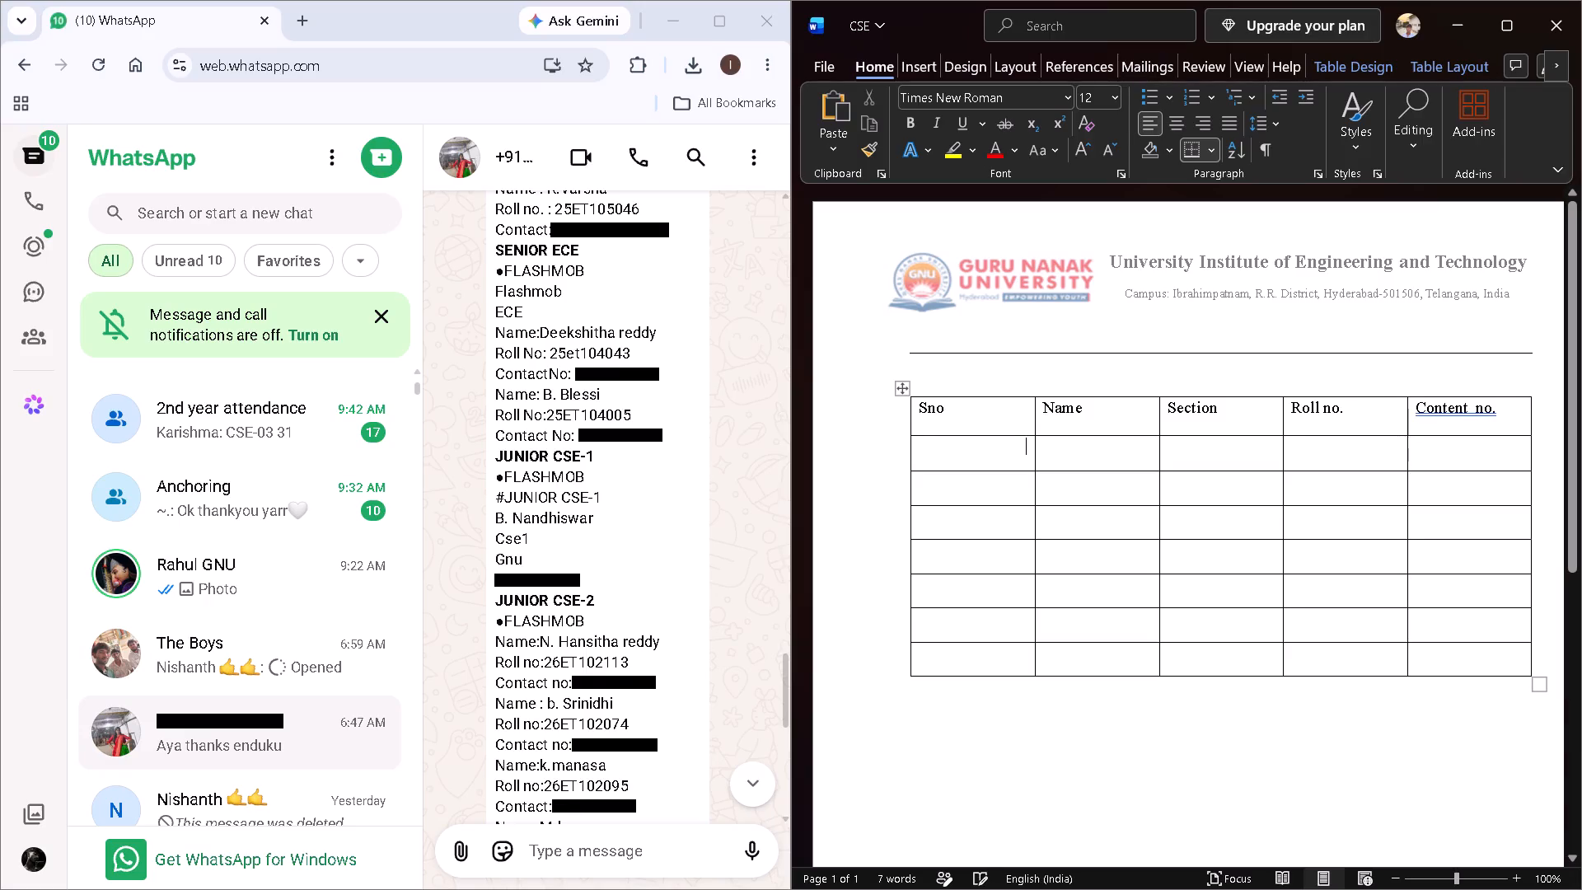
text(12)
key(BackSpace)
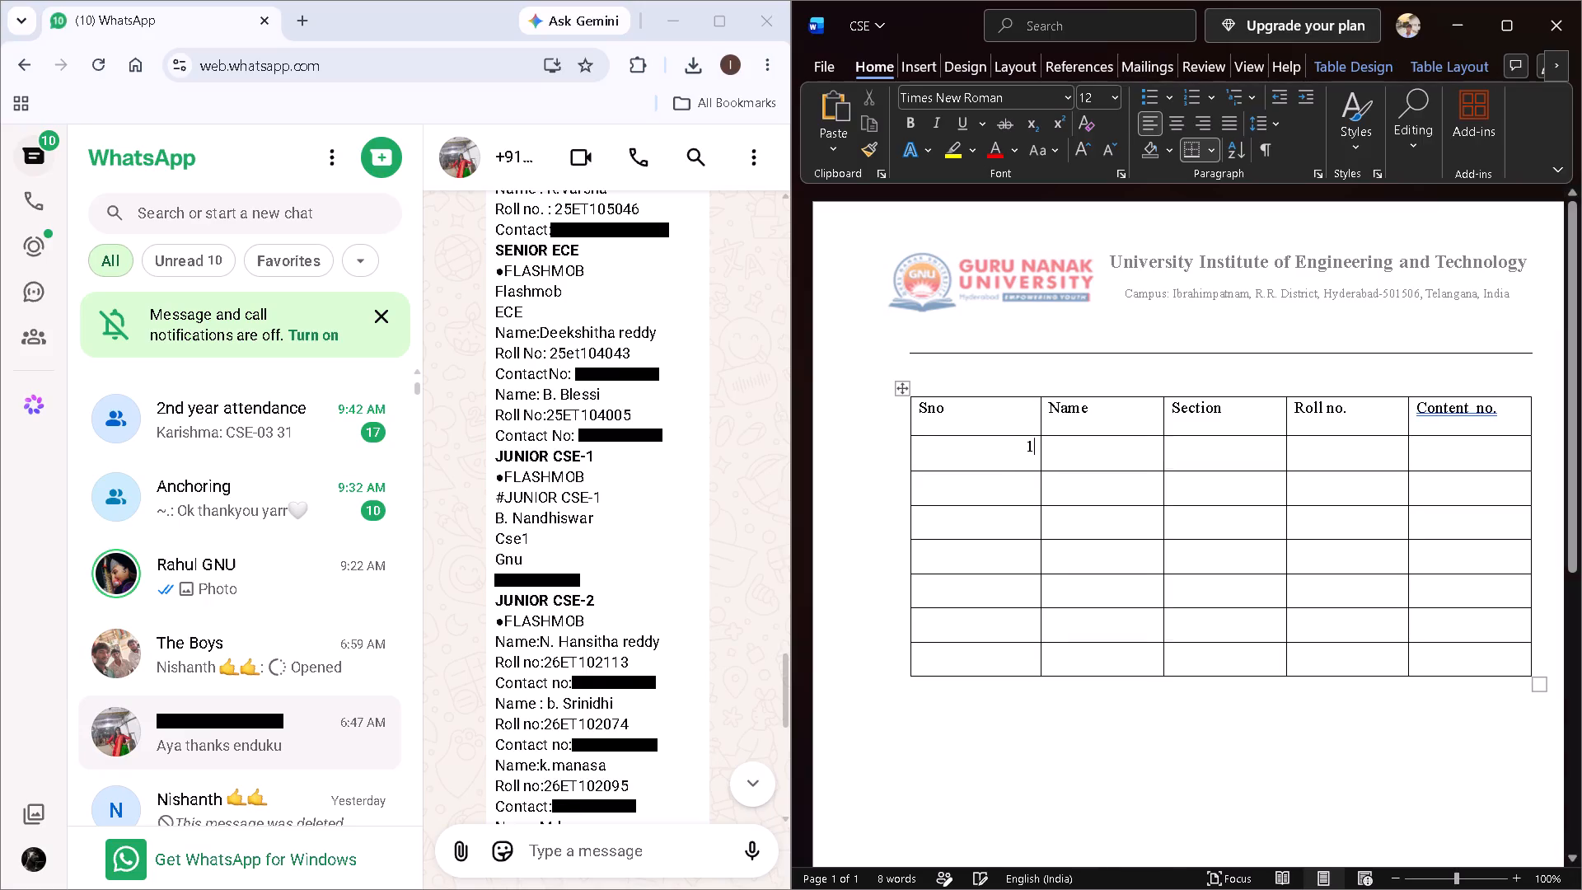
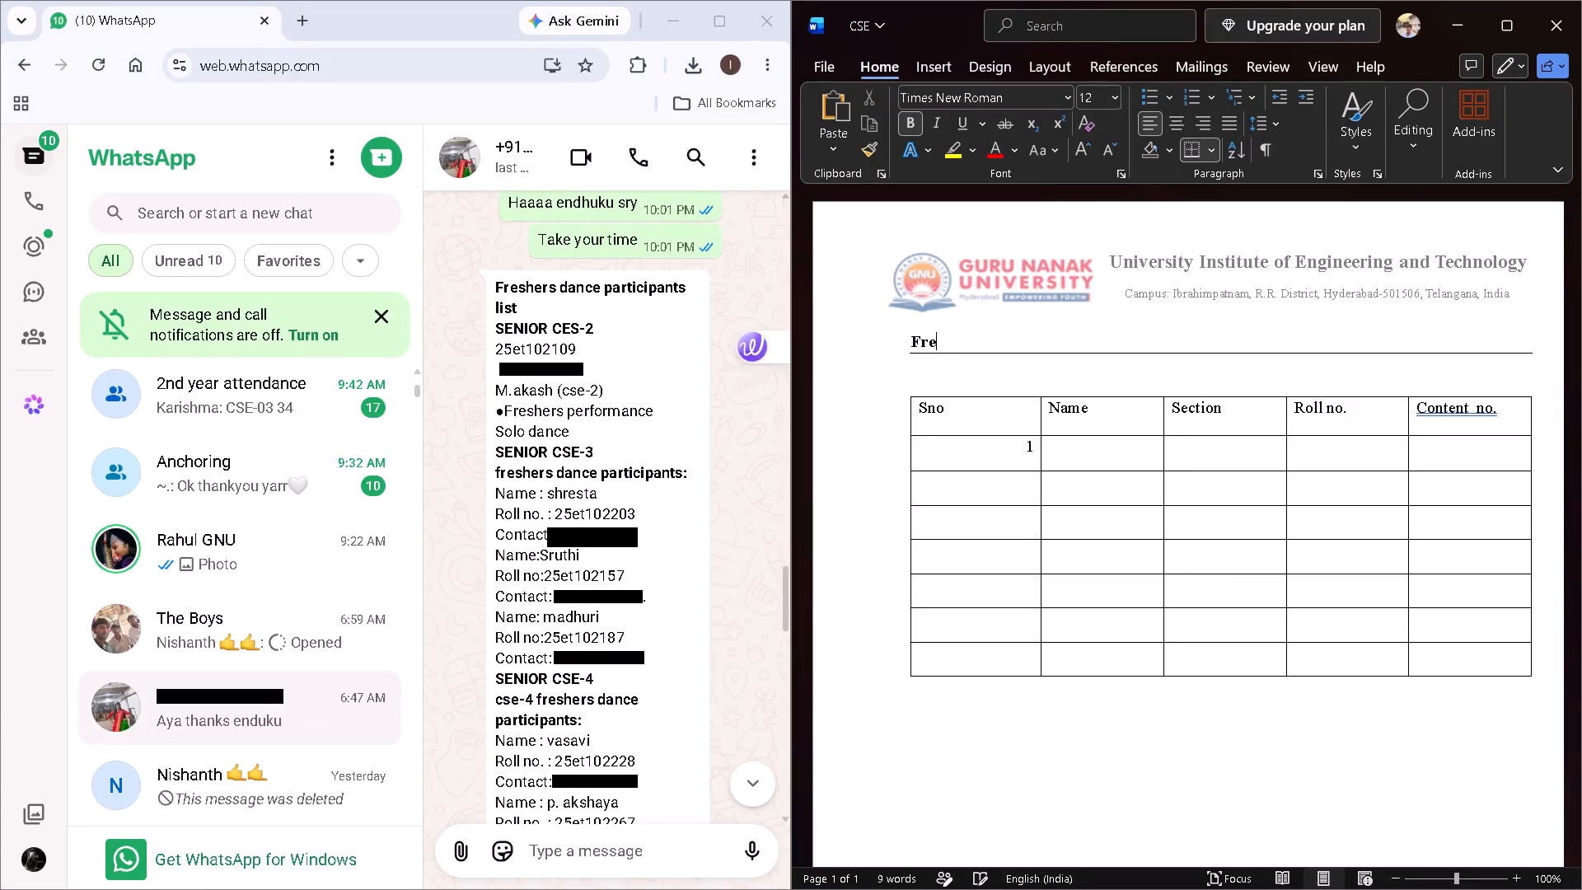
Complete the bold title on the line above the table so it reads "Freshers dance participants list".
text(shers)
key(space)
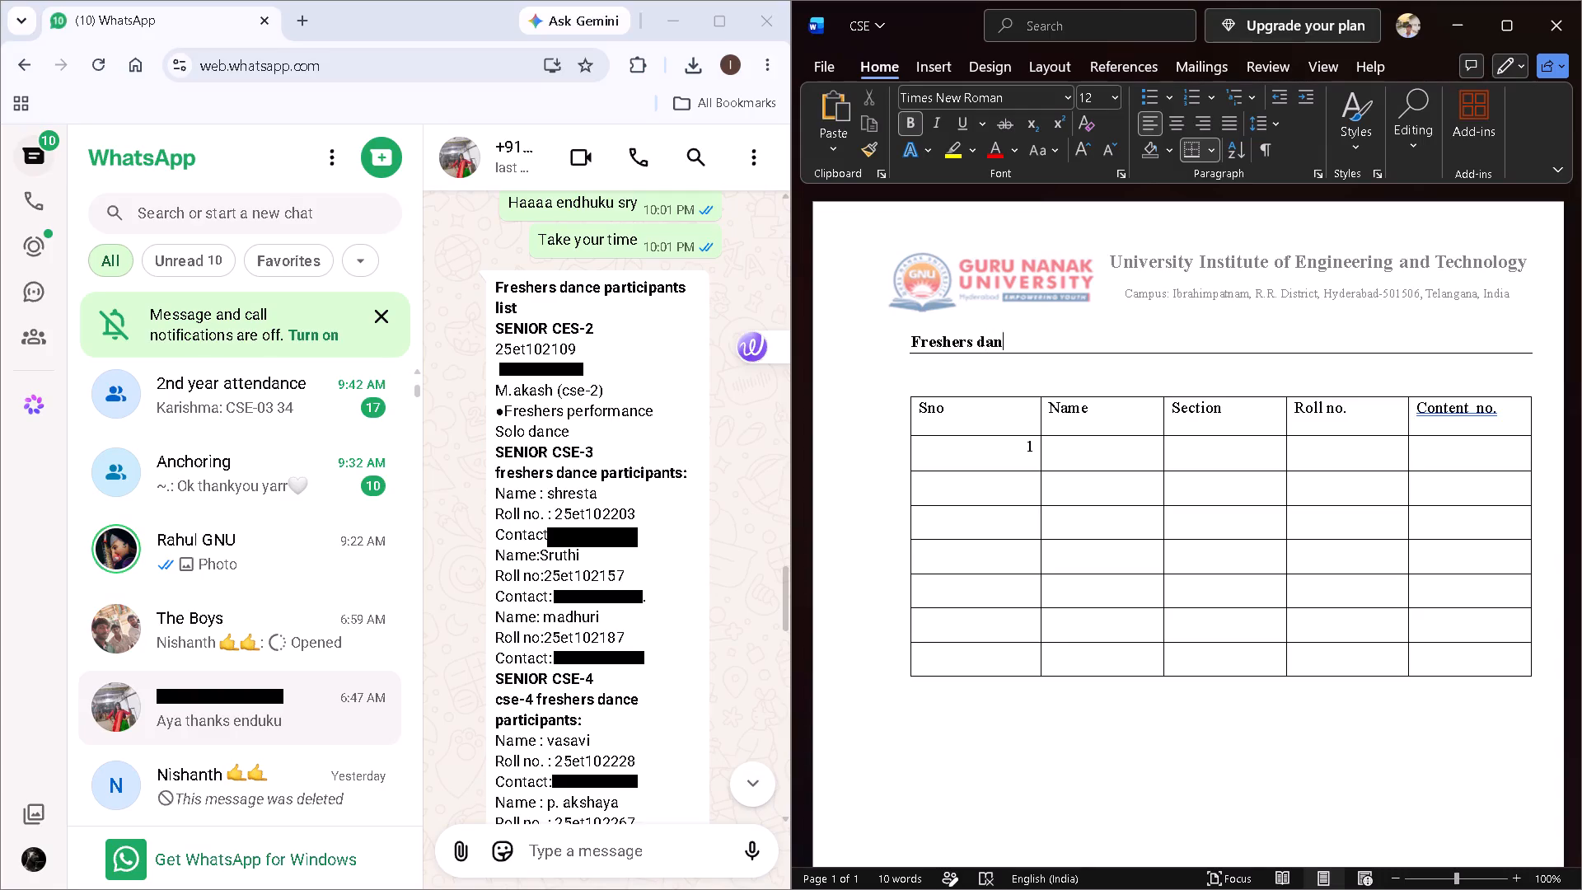
Continue the heading line above the table from "Freshers dan" so it reads "Freshers dance part".
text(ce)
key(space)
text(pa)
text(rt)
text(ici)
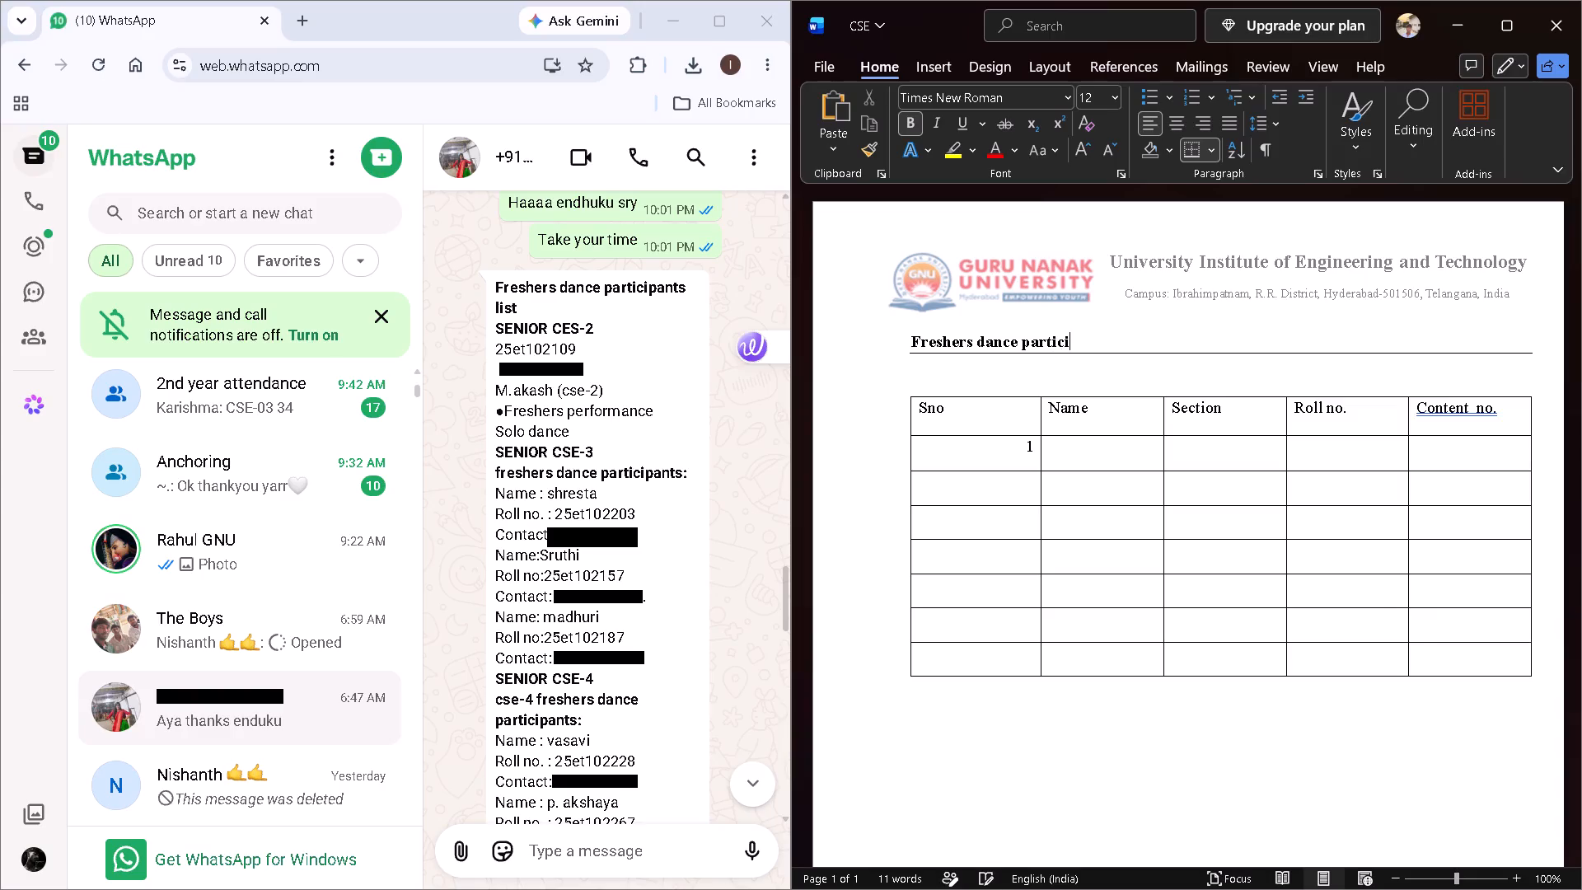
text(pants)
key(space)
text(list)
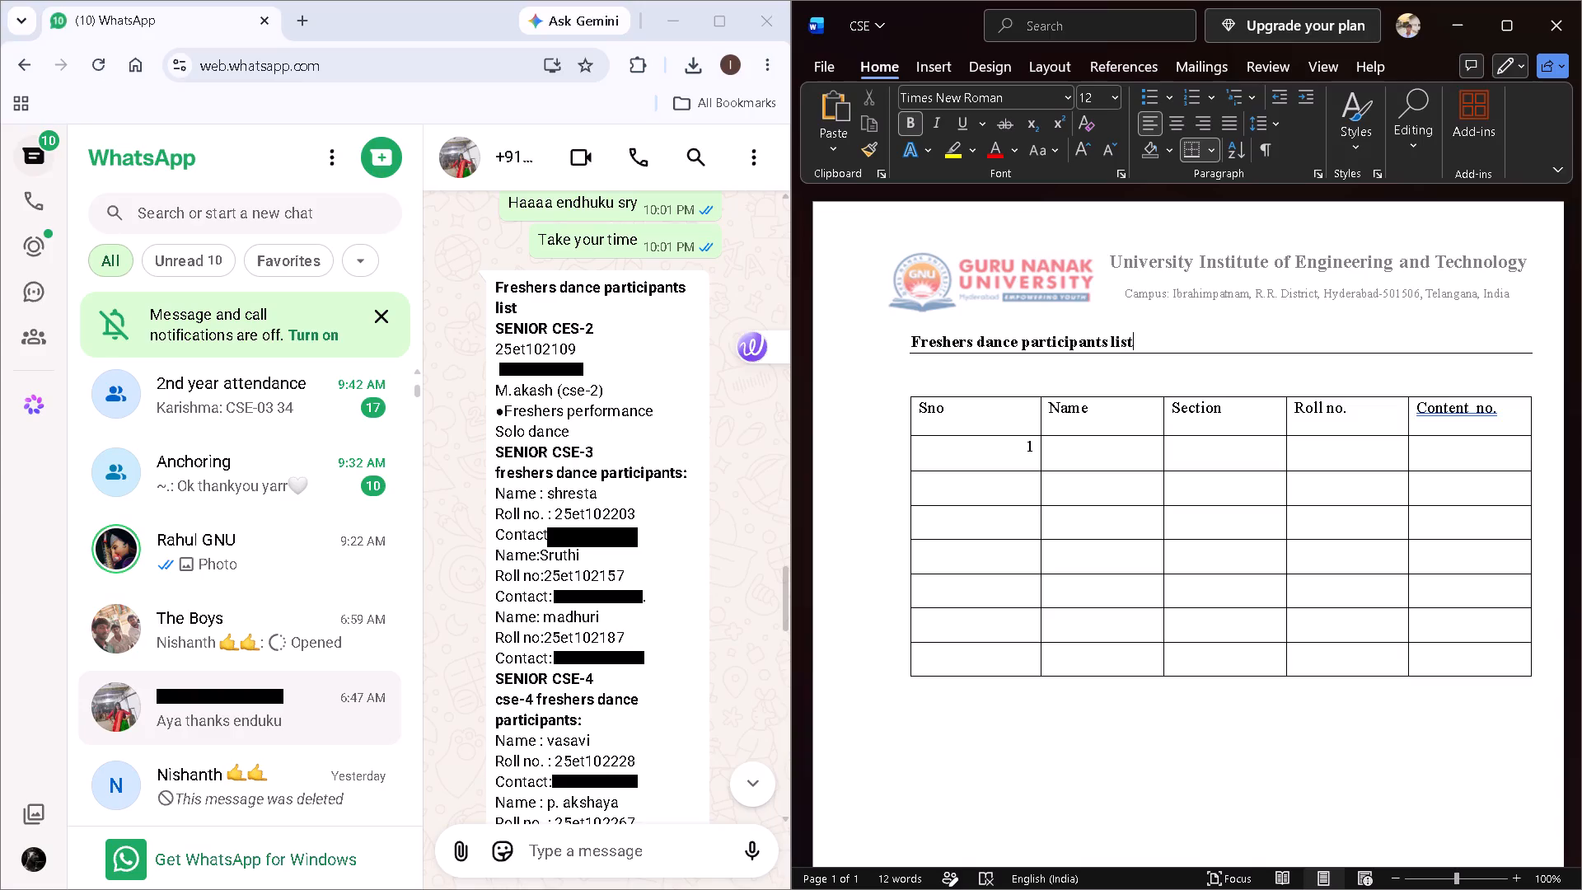
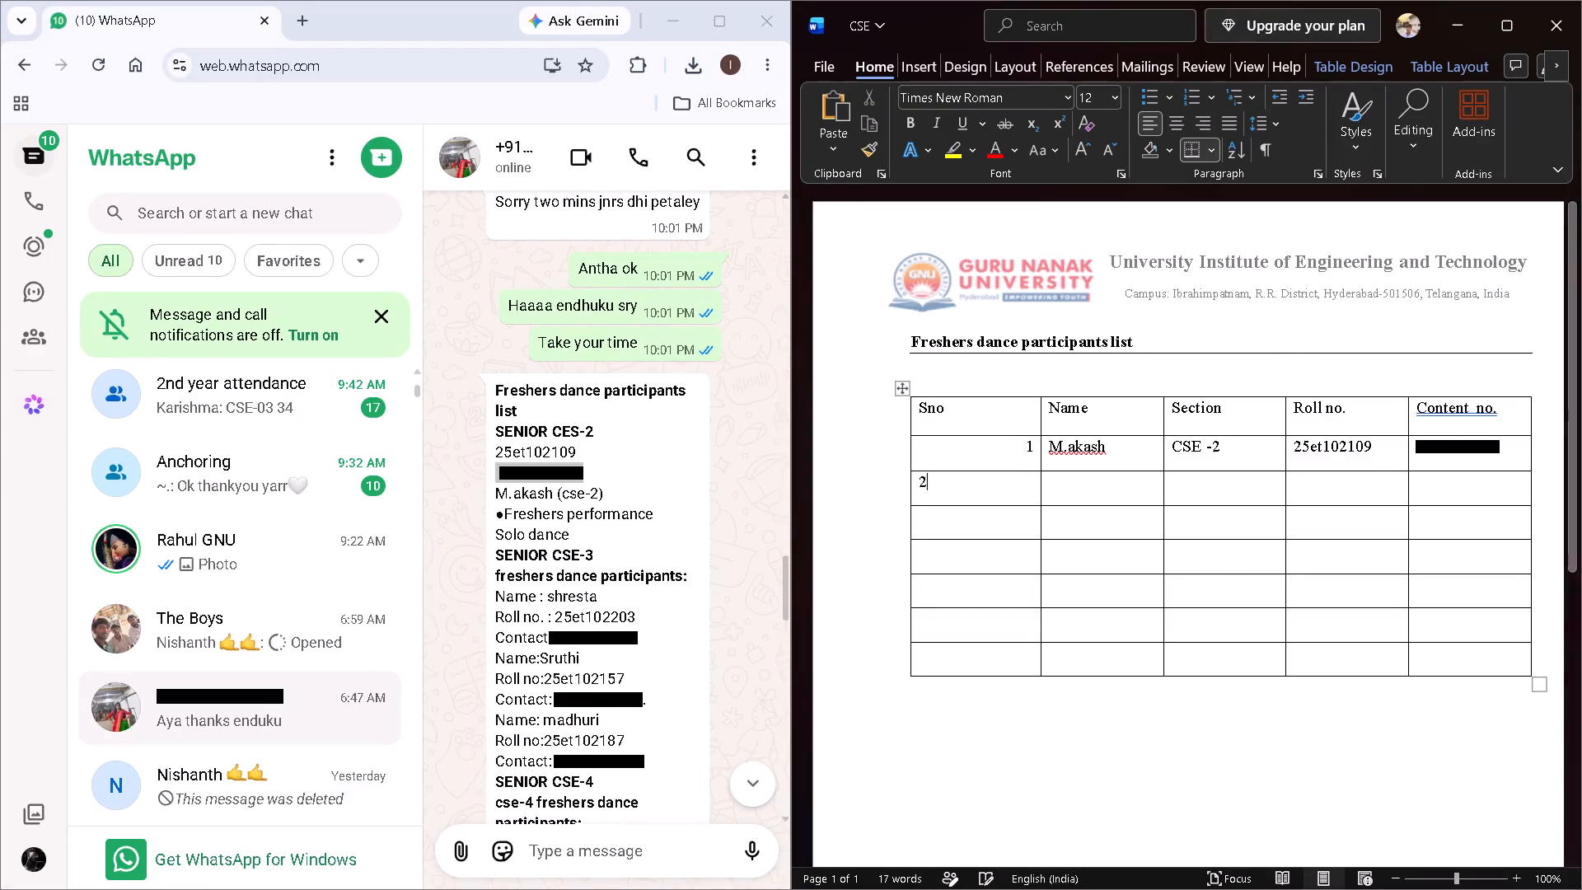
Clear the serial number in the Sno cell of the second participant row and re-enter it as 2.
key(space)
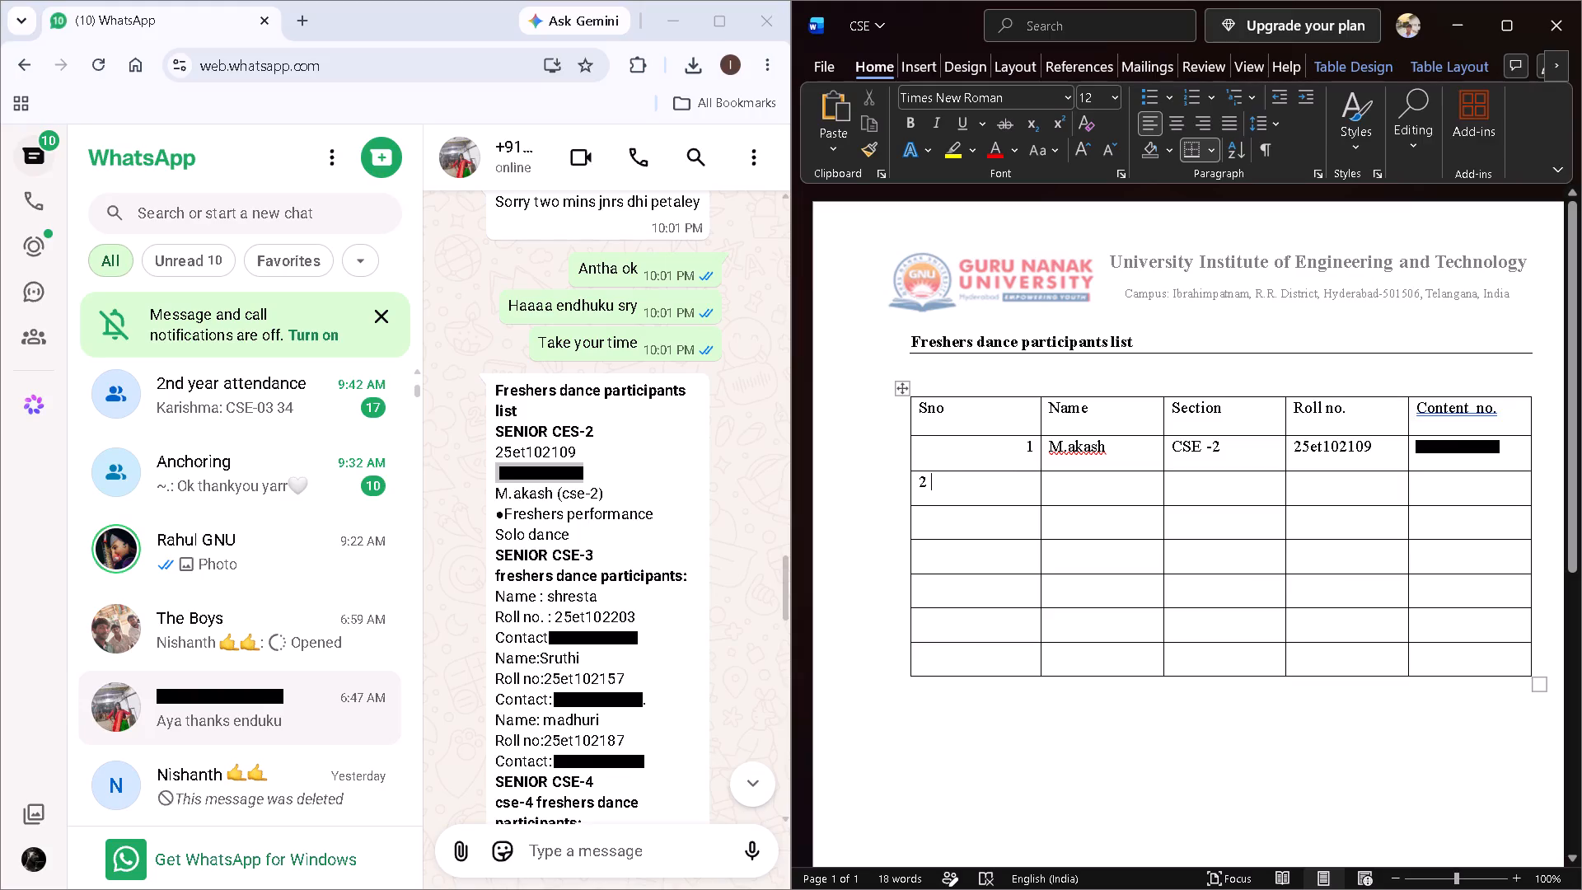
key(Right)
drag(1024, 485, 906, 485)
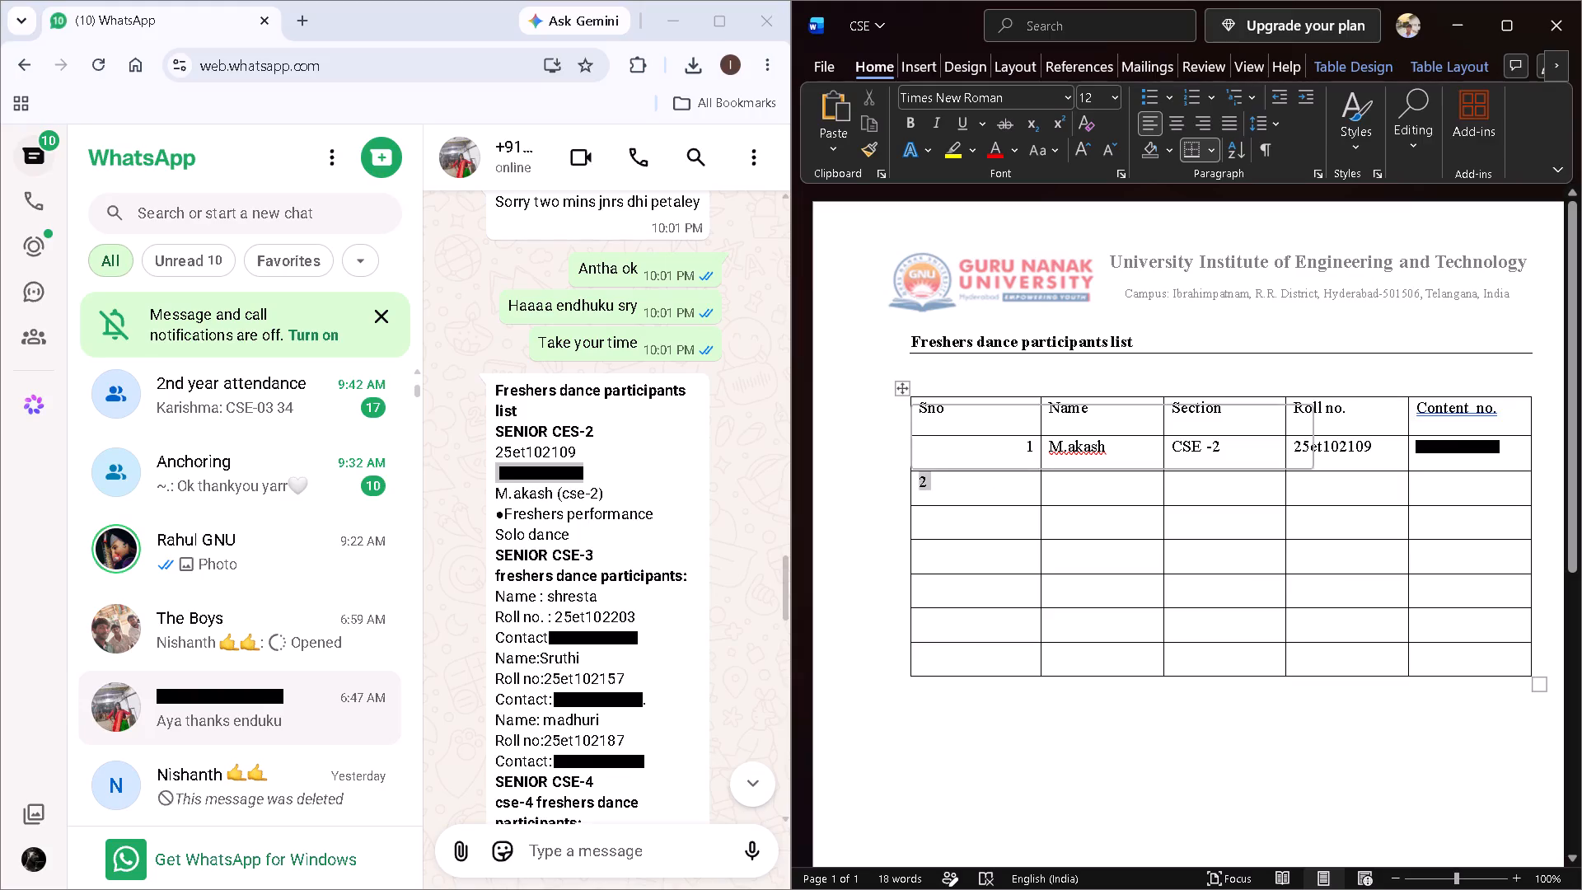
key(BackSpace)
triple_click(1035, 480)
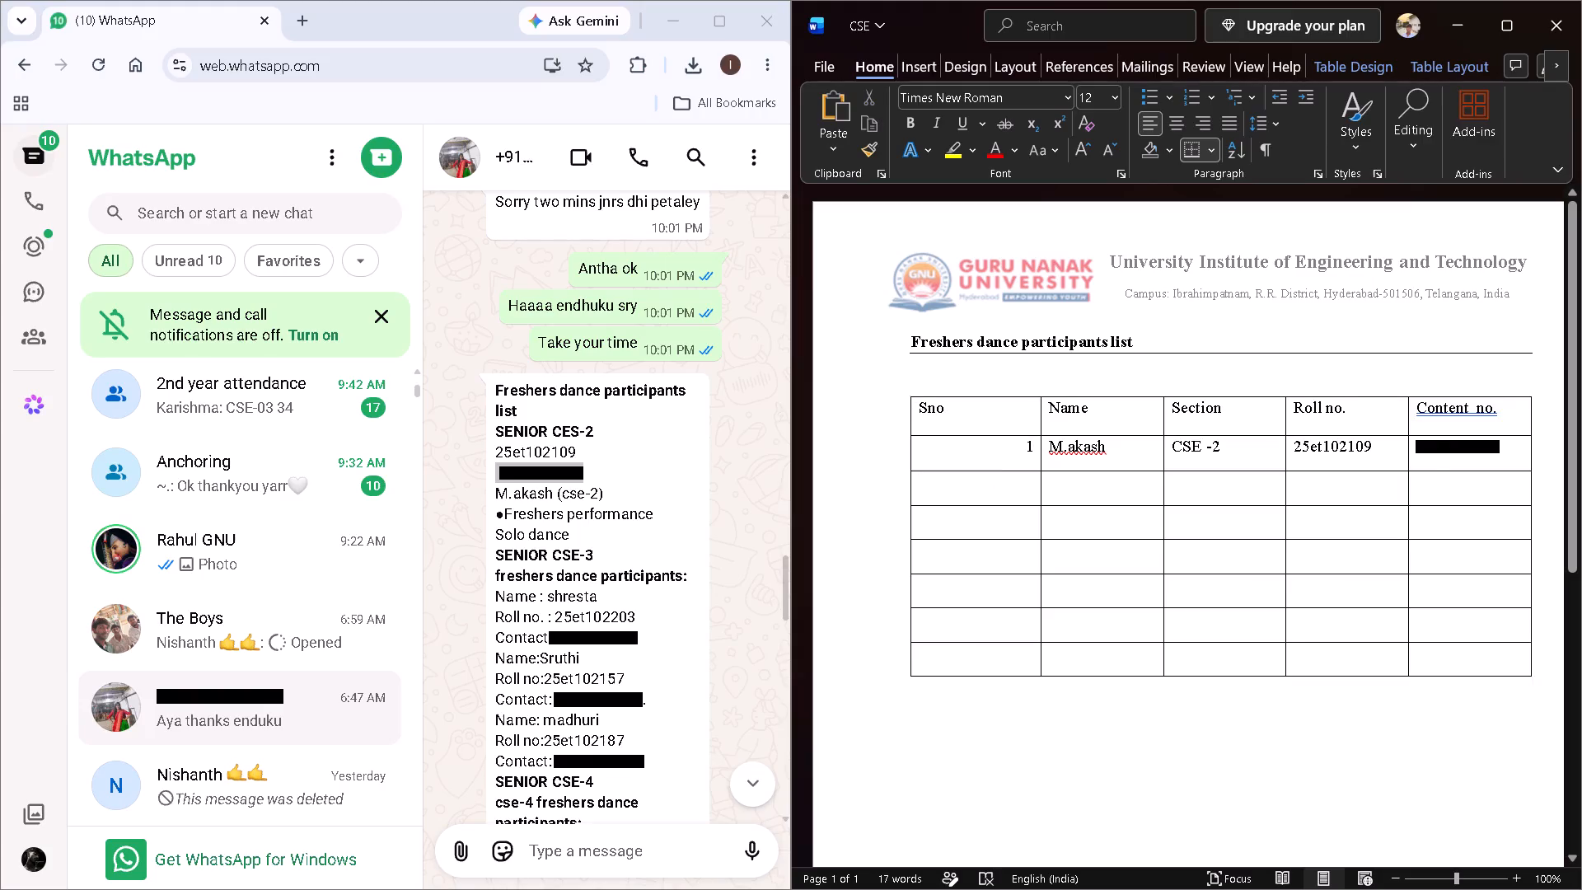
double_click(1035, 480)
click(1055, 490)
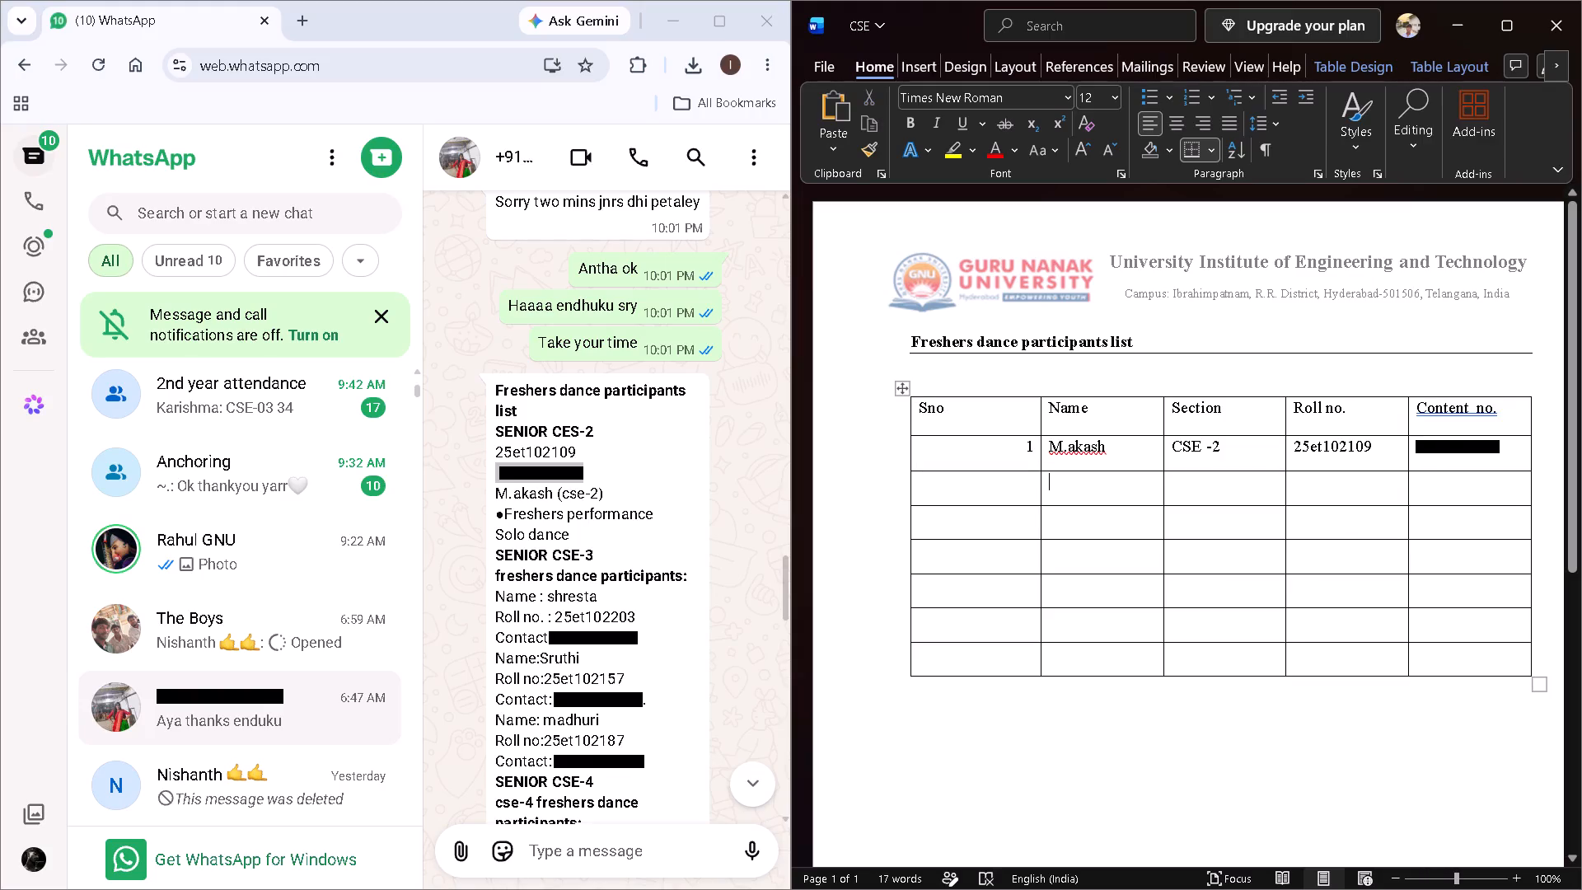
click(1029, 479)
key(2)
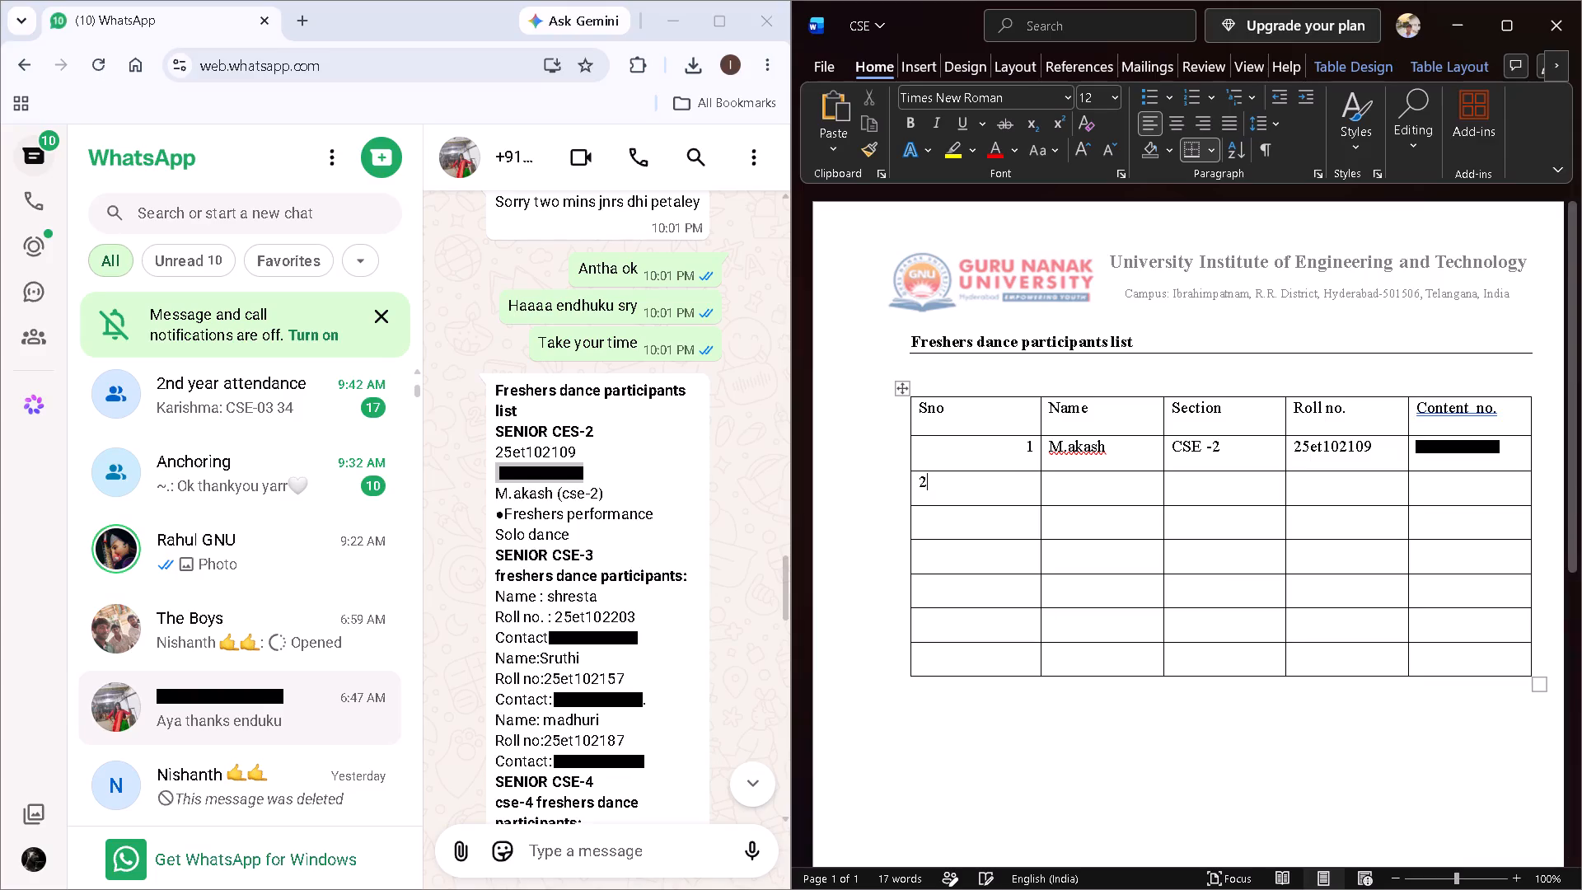
Indent the serial number 2 in the second participant row with leading spaces so it lines up under the 1 above.
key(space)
click(1061, 483)
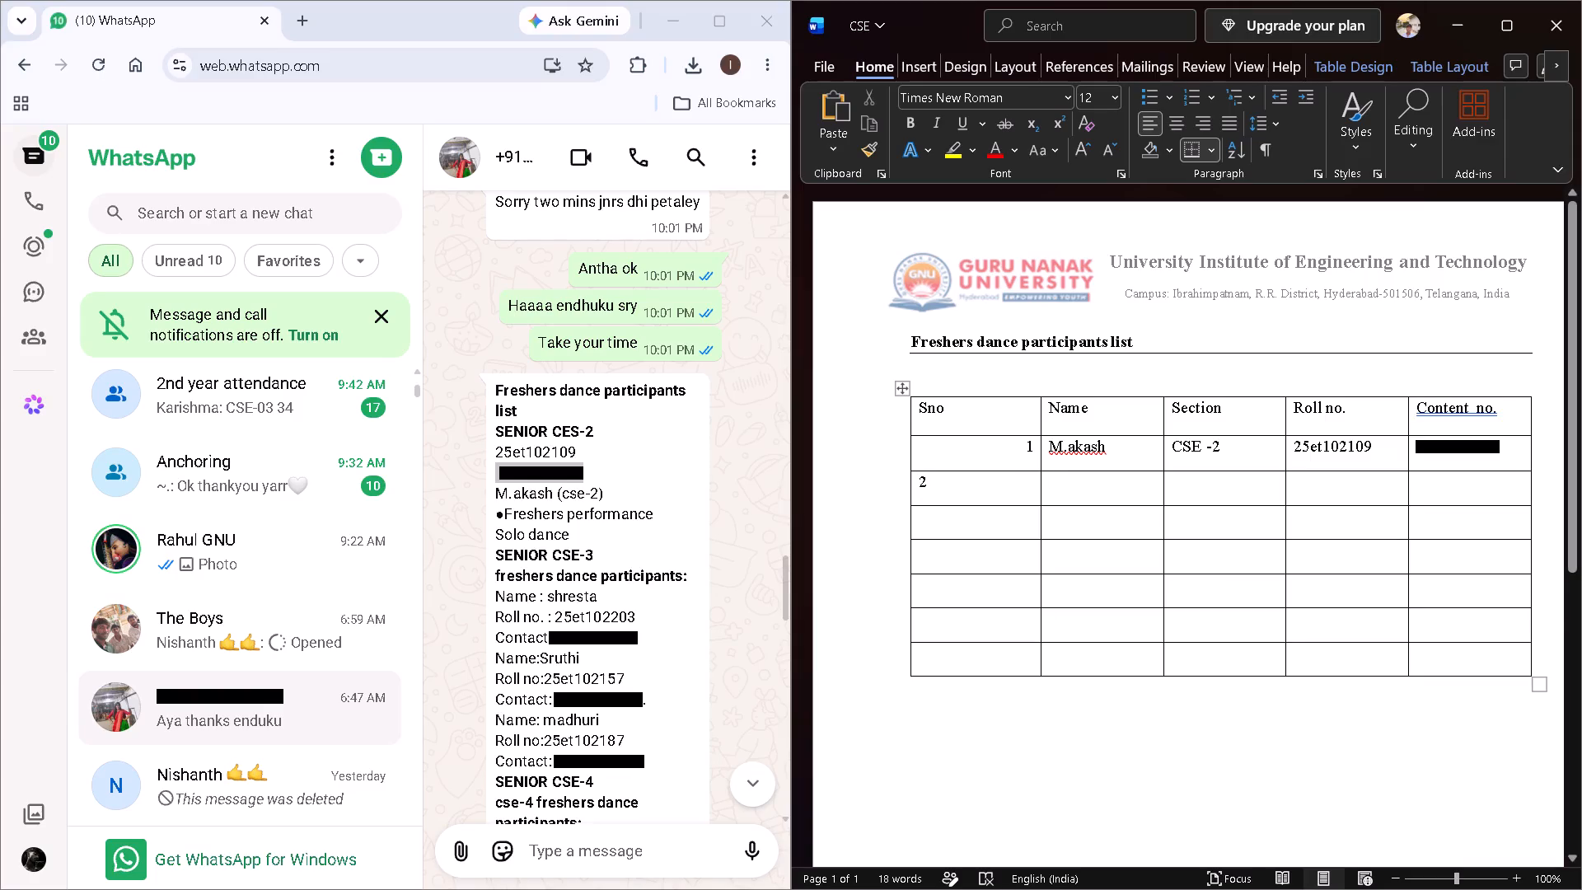
click(1000, 491)
key(BackSpace)
key(Right)
click(920, 480)
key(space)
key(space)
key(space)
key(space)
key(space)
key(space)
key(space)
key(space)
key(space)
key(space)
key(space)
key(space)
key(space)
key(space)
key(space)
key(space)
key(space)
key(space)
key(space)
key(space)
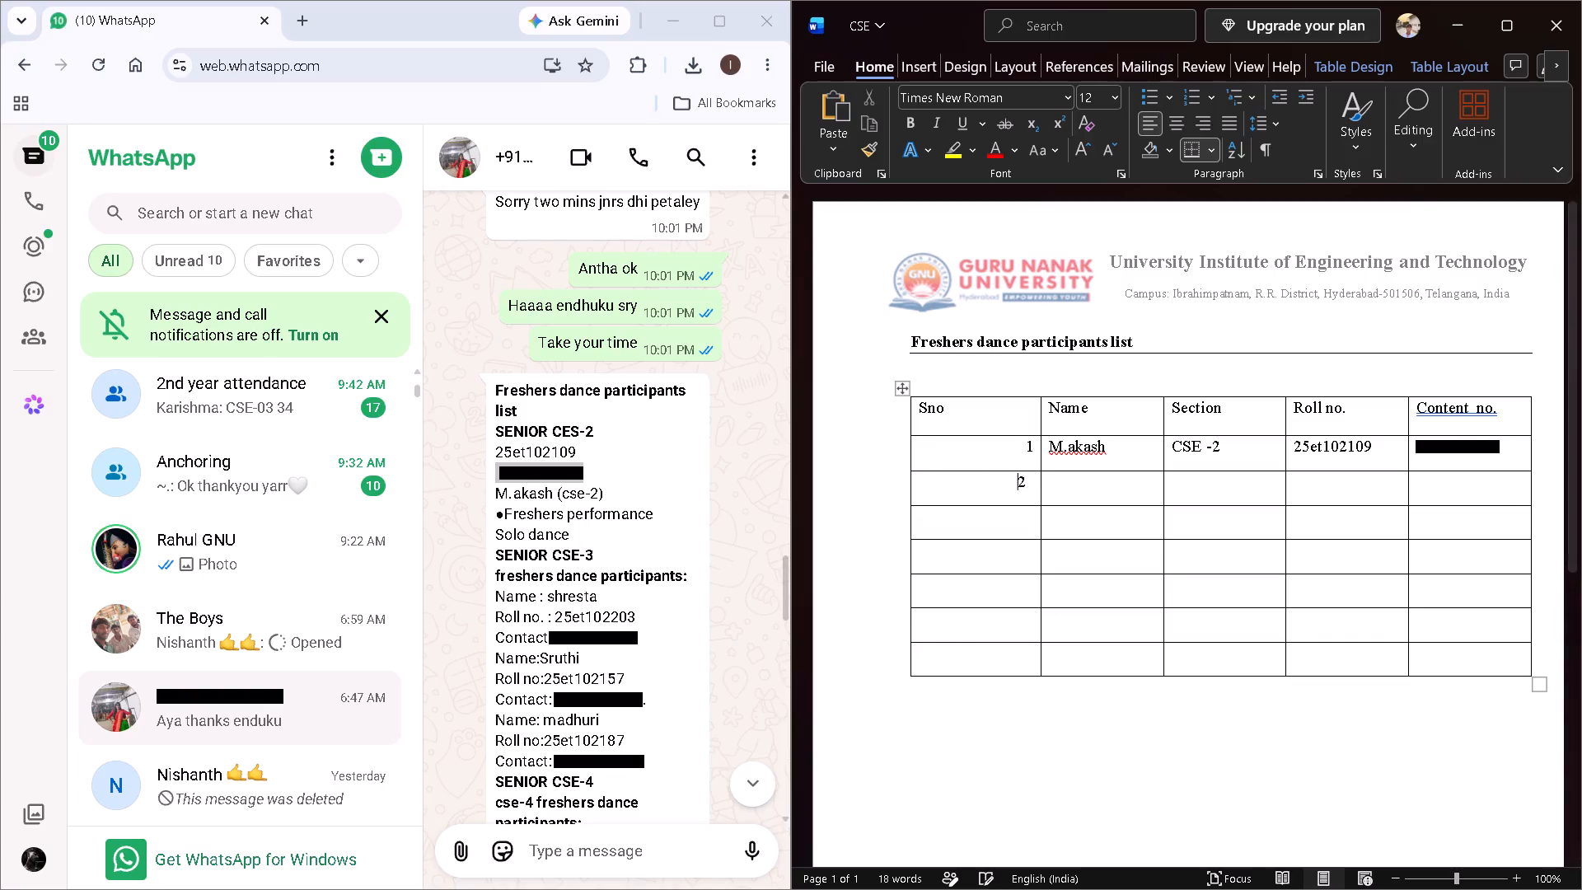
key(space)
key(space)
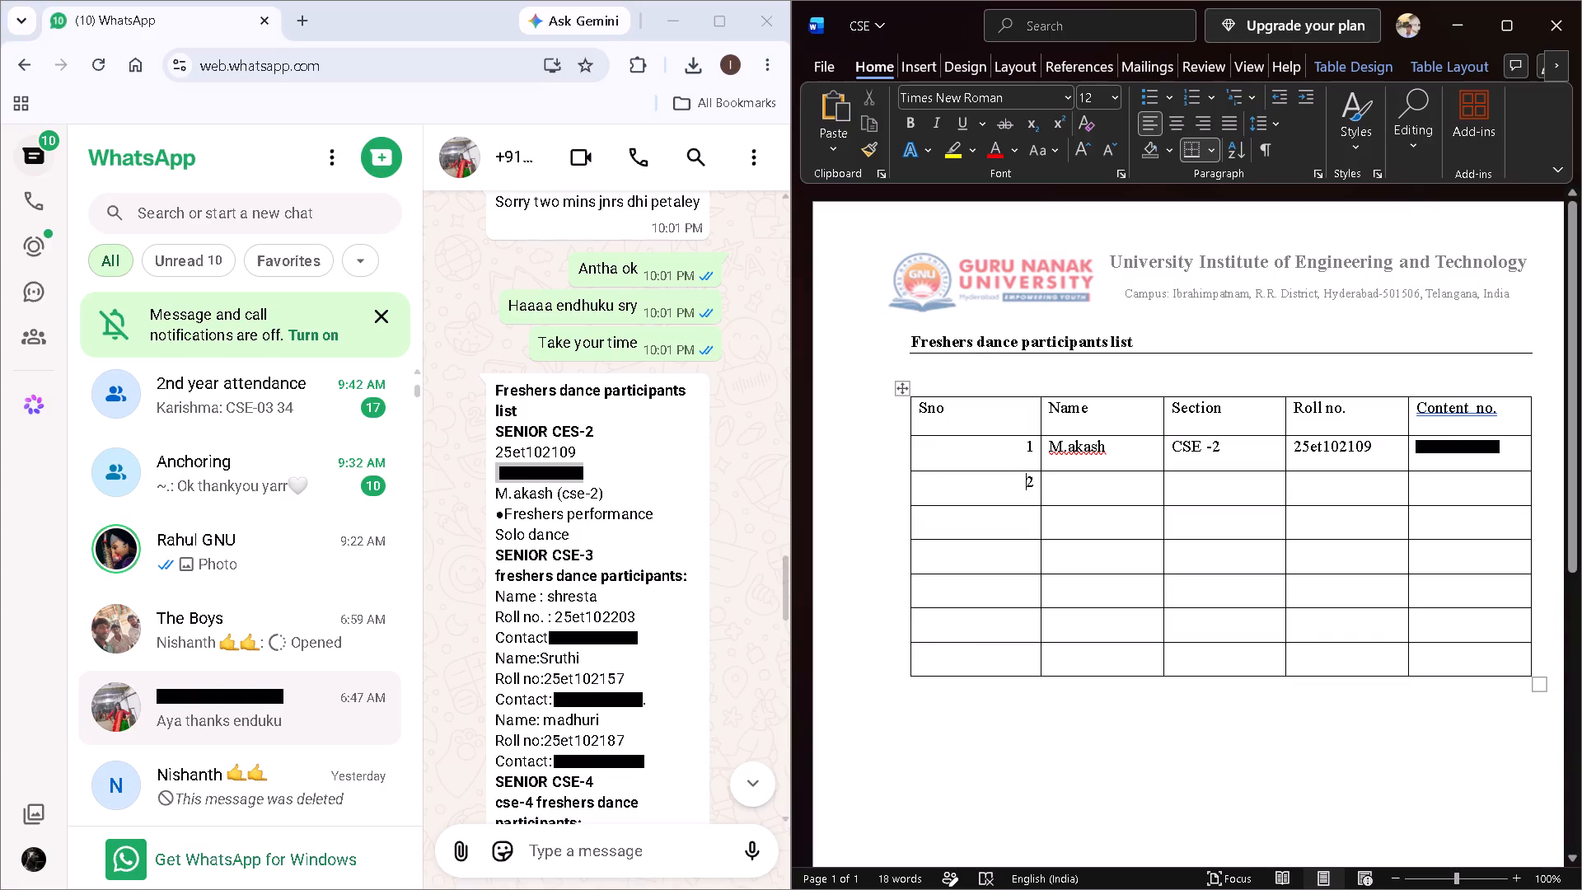
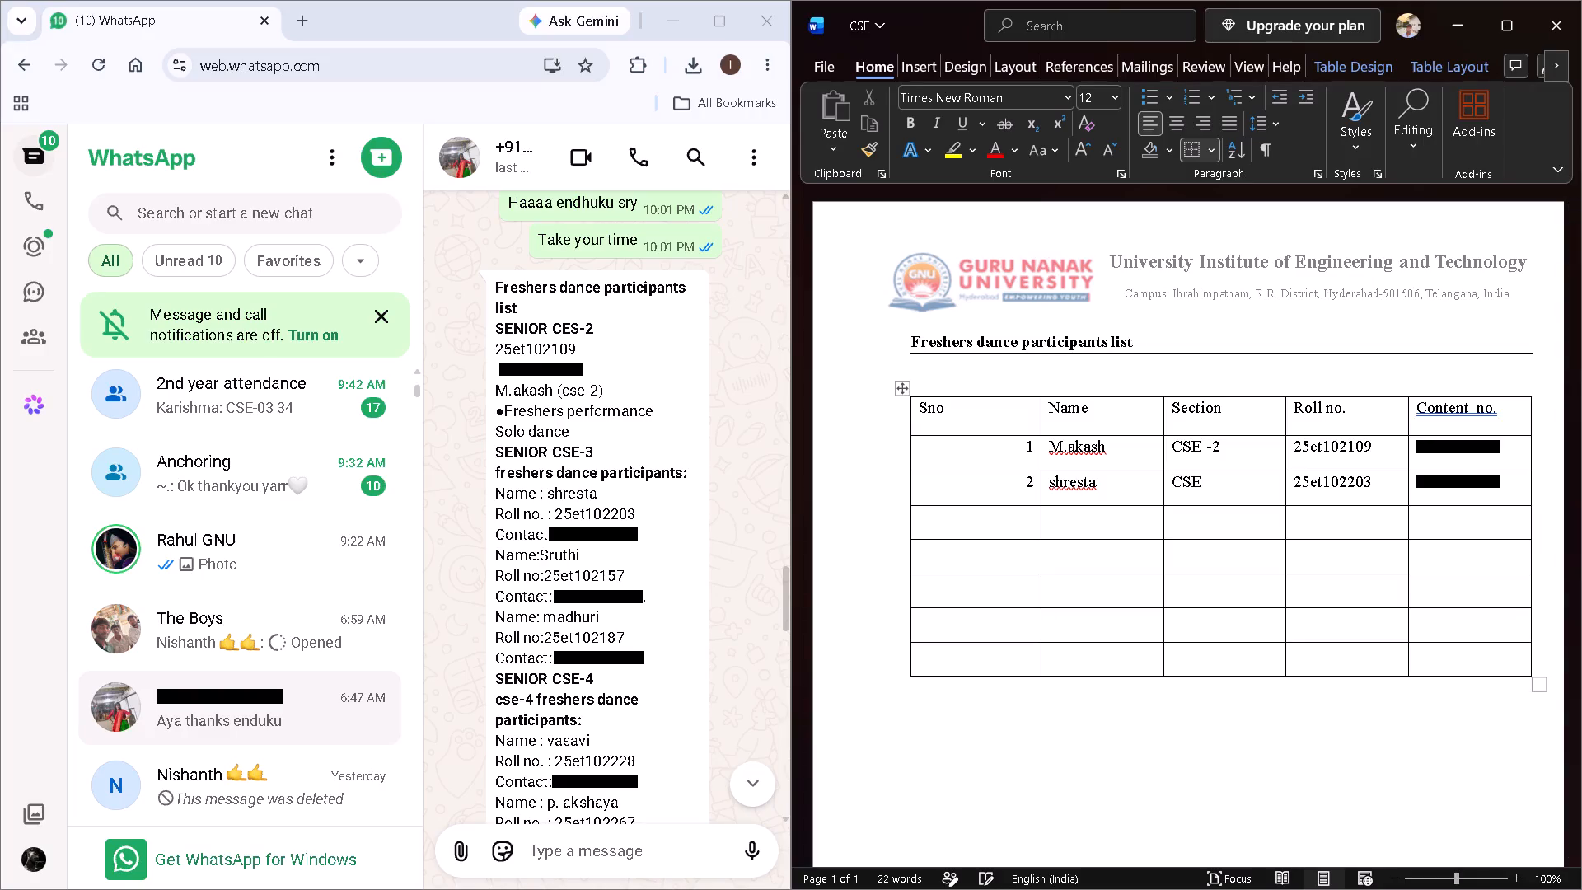
Complete the Section entry in the second participant row so that it reads CSE -3.
key(space)
key(minus)
key(3)
Enter the serial number 3 in the Sno column of the third participant row.
click(1037, 515)
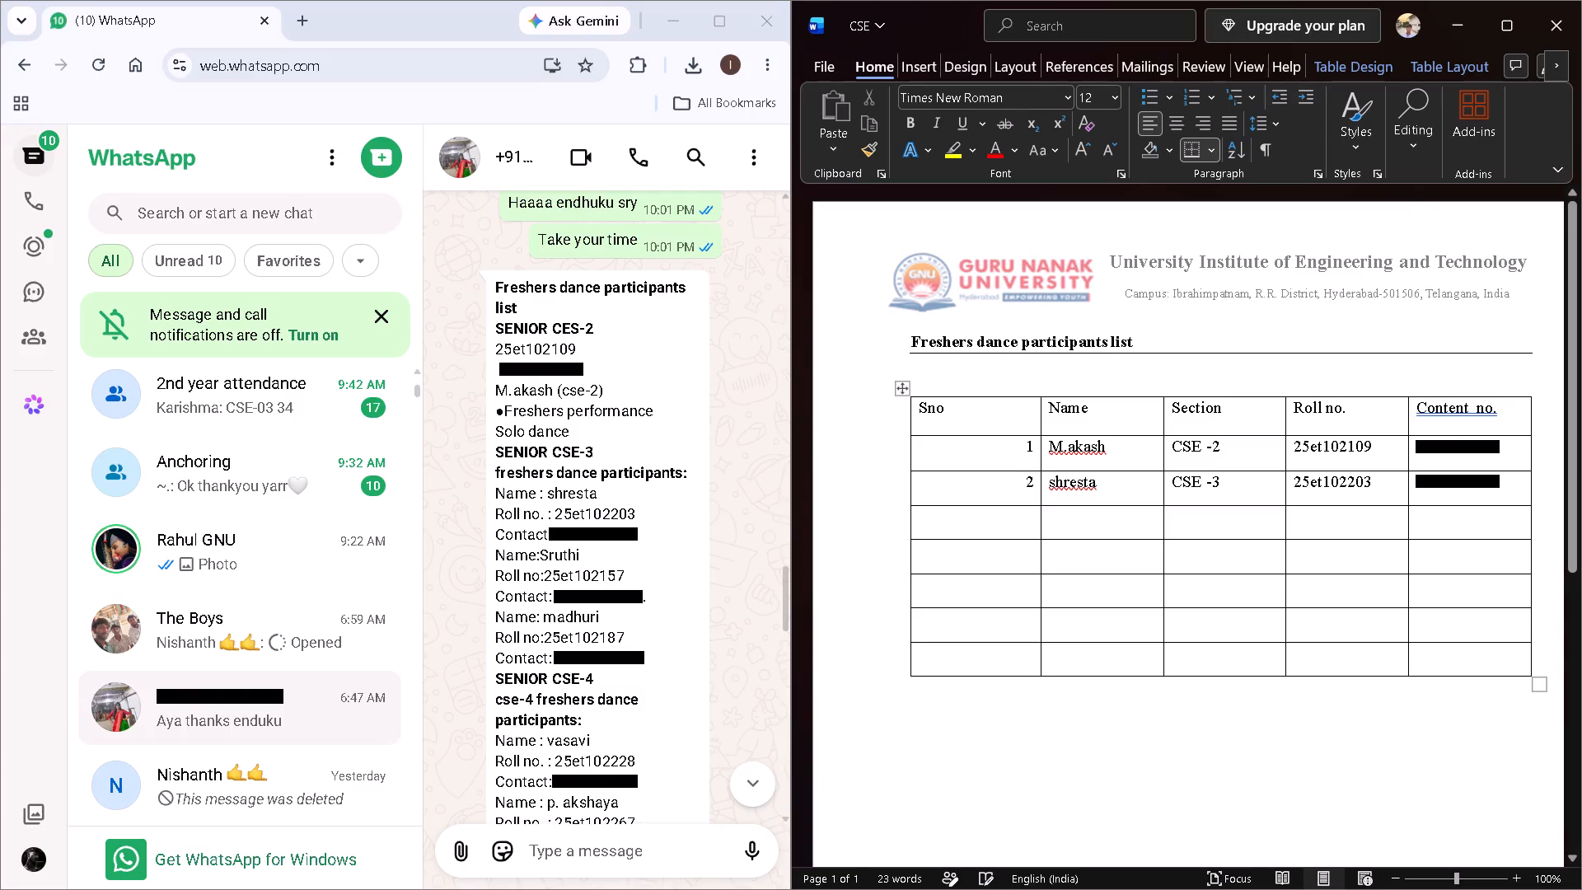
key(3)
click(1069, 519)
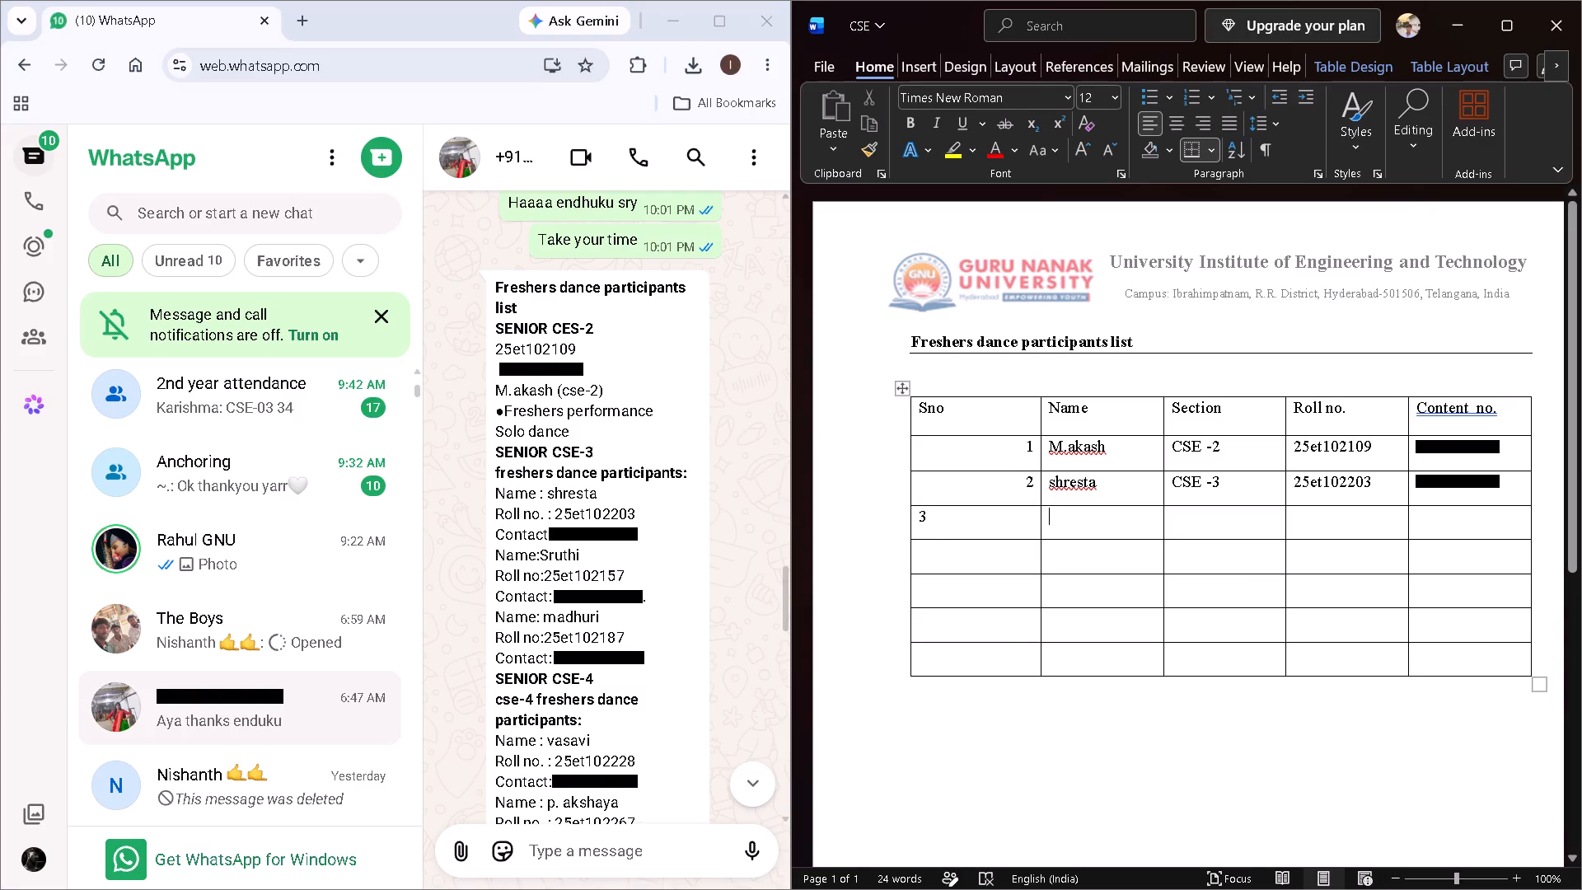
Replace the right-aligned serial number in the second participant row with a left-aligned 2.
click(1039, 481)
click(1033, 478)
drag(1033, 478, 1003, 475)
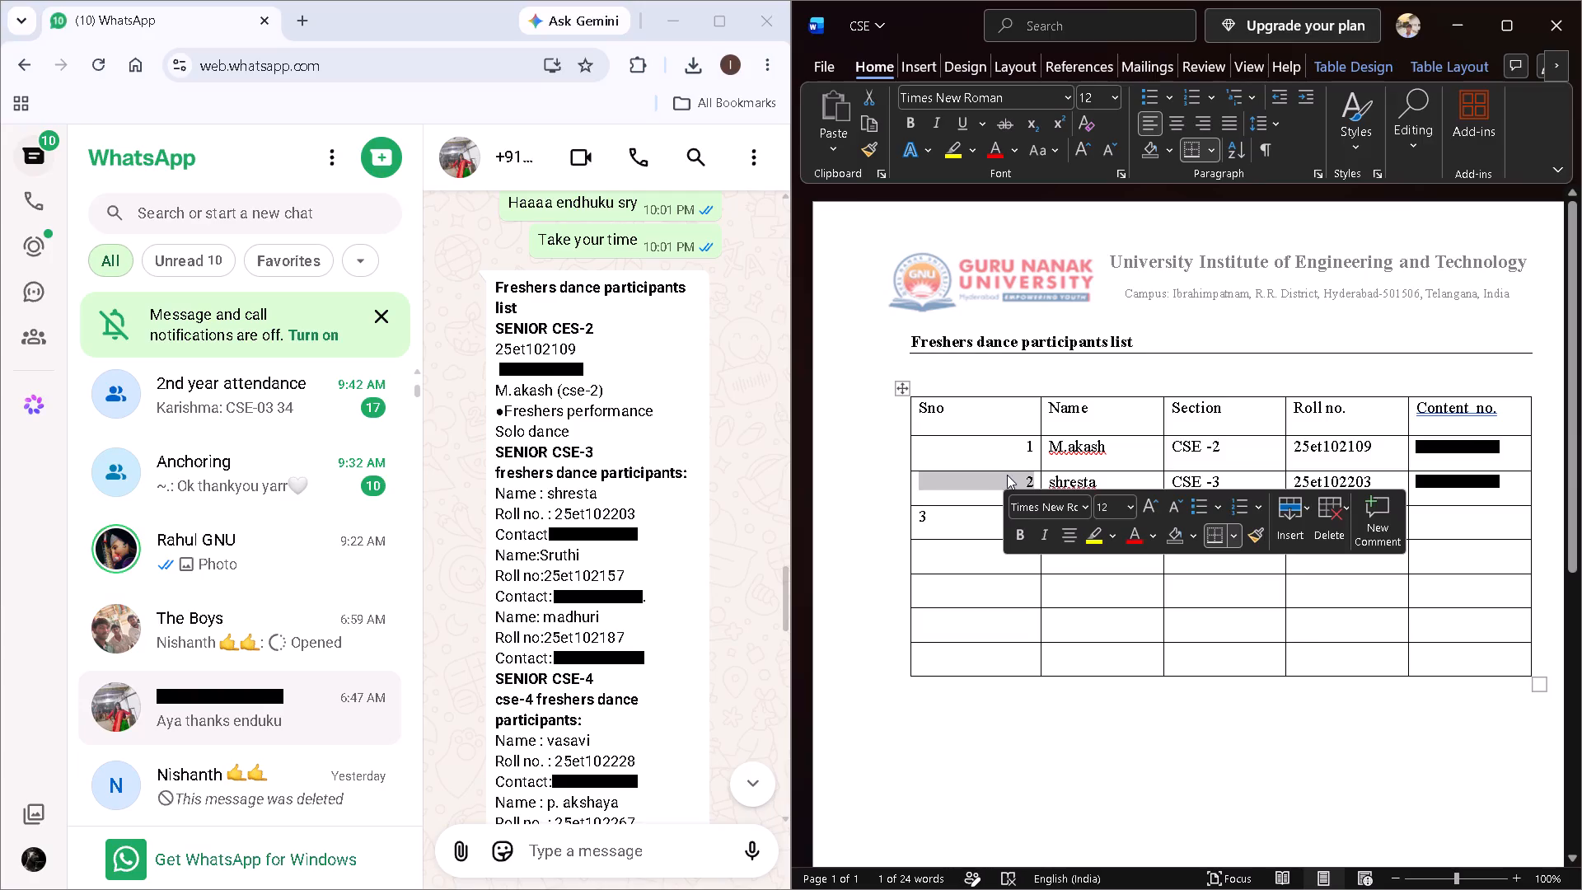
key(BackSpace)
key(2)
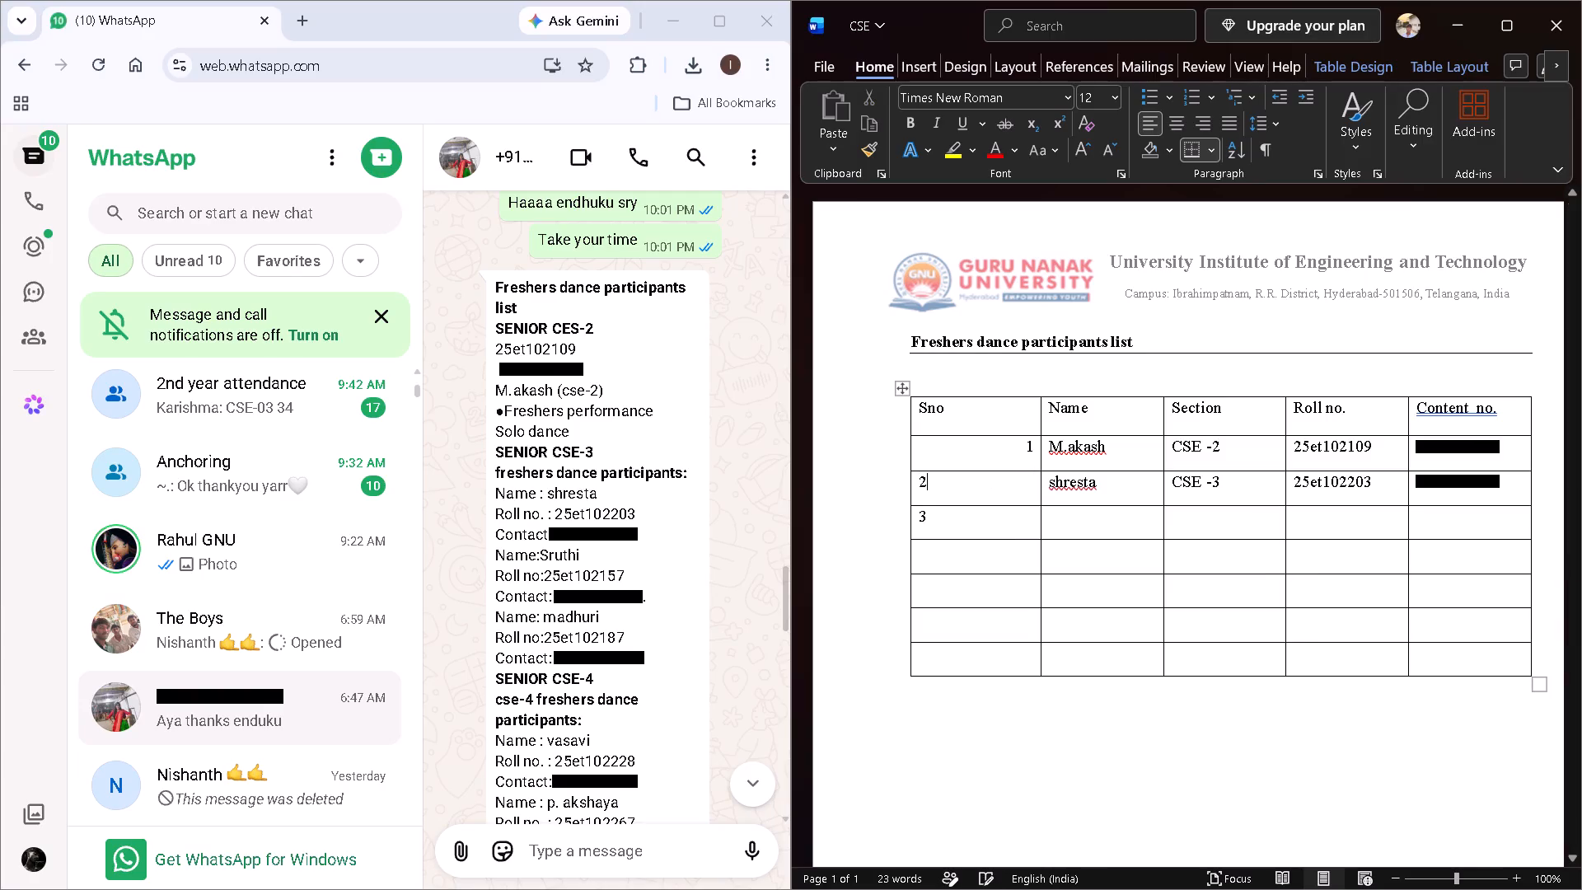